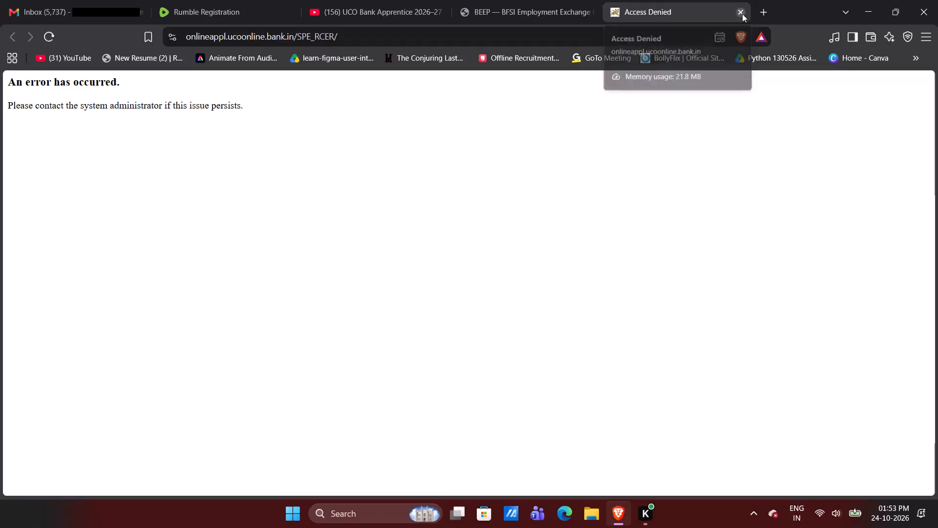
Close the Access Denied page and the BEEP BFSI Employment Exchange page.
{"action": "left_click", "coordinate": [742, 14]}
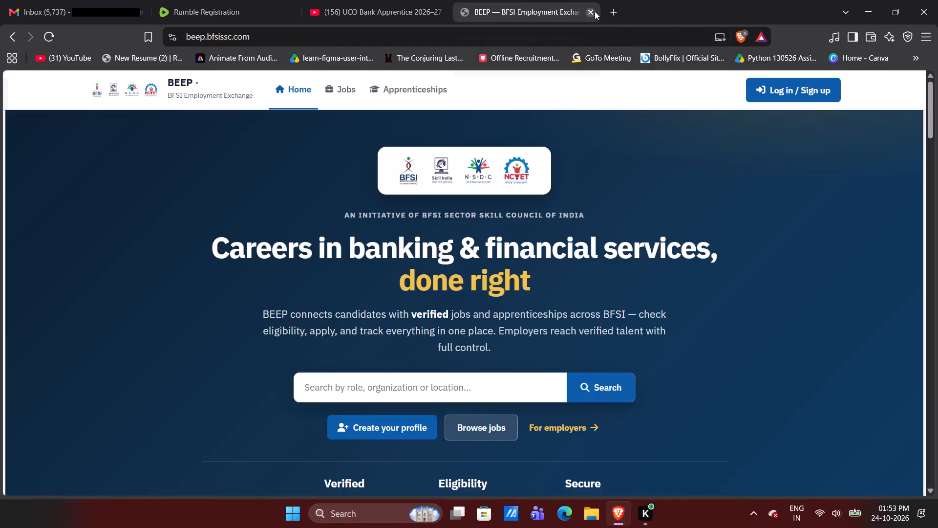
{"action": "left_click", "coordinate": [595, 11]}
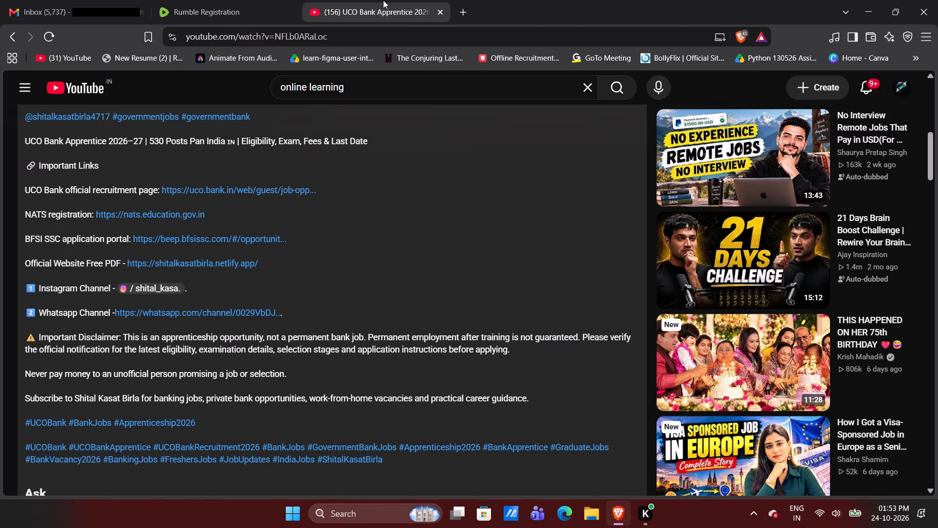
Look through the rest of the UCO Bank Apprentice 2026–27 video description, its comments and the suggested videos.
{"action": "scroll", "coordinate": [388, 193], "scroll_direction": "down", "scroll_amount": 2}
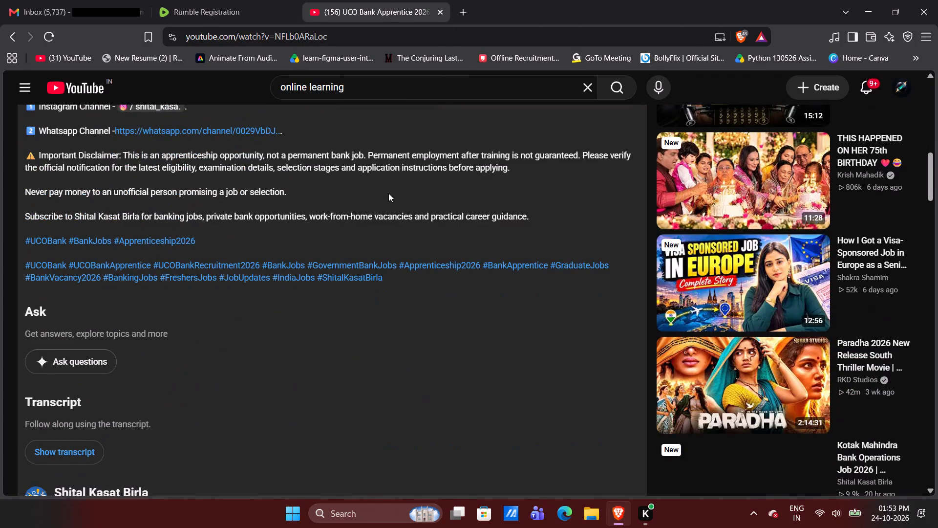
{"action": "scroll", "coordinate": [388, 193], "scroll_direction": "down", "scroll_amount": 4}
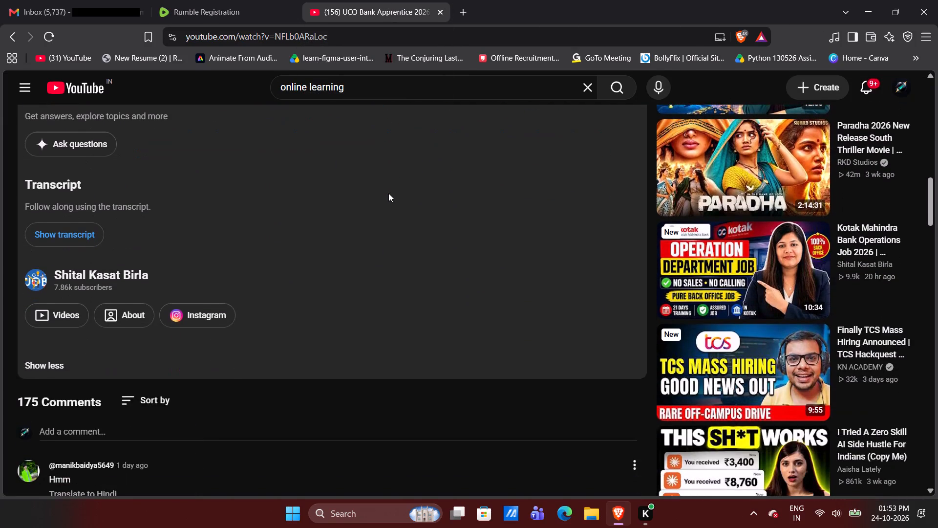
{"action": "scroll", "coordinate": [388, 193], "scroll_direction": "down", "scroll_amount": 1}
{"action": "scroll", "coordinate": [561, 219], "scroll_direction": "down", "scroll_amount": 2}
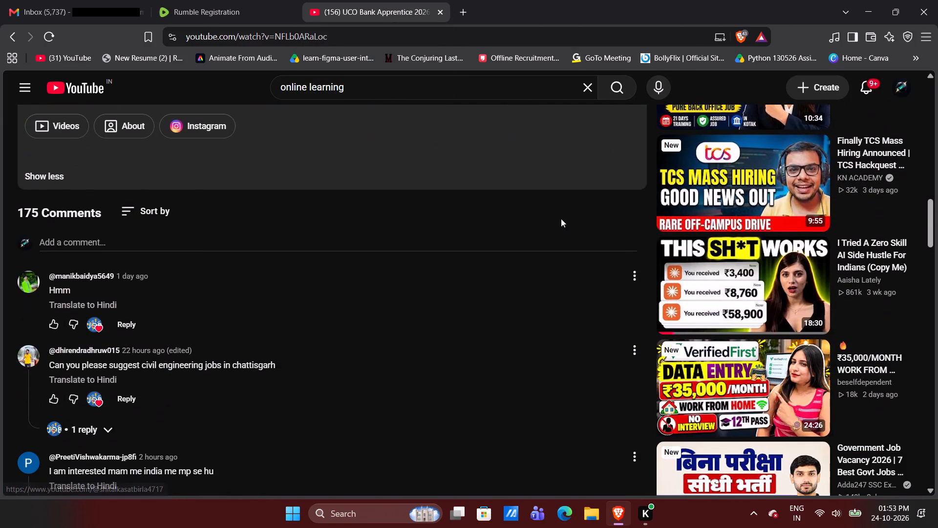
{"action": "scroll", "coordinate": [561, 219], "scroll_direction": "down", "scroll_amount": 5}
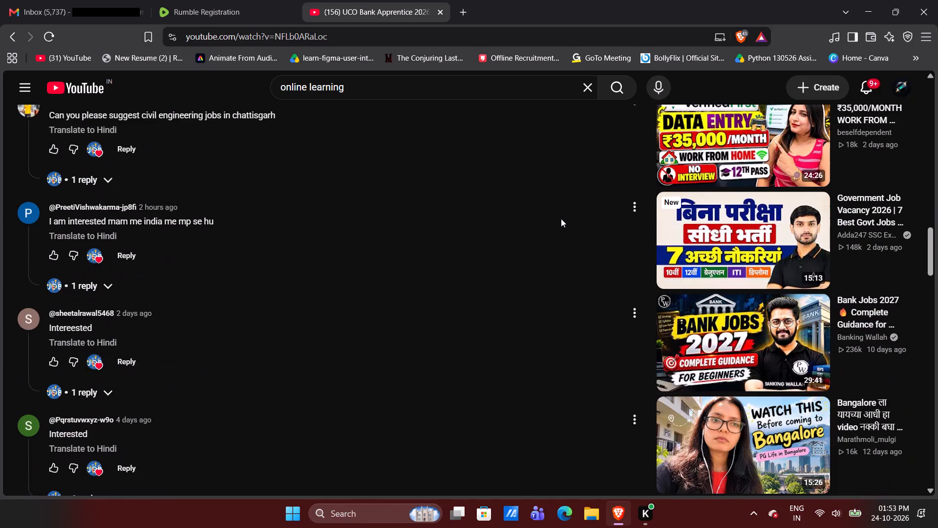
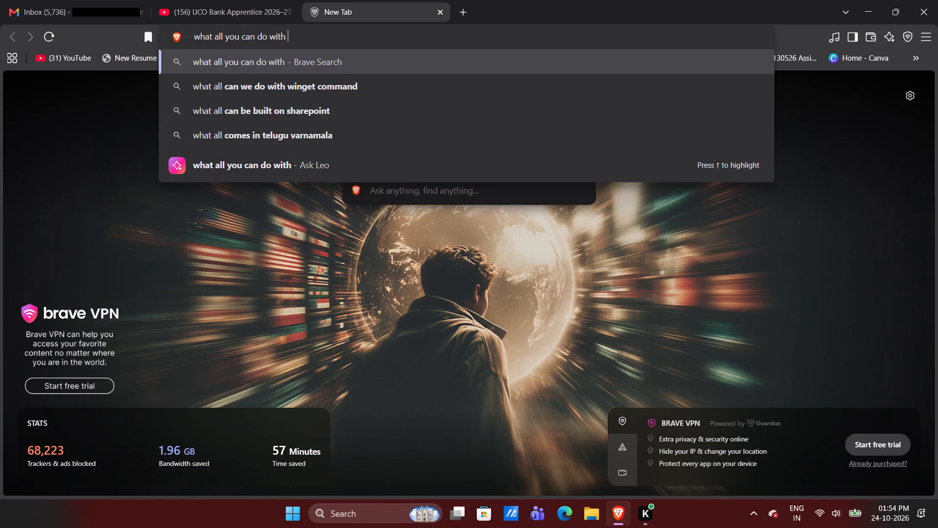
Search the web for "what all you can do with amazon pay gift card".
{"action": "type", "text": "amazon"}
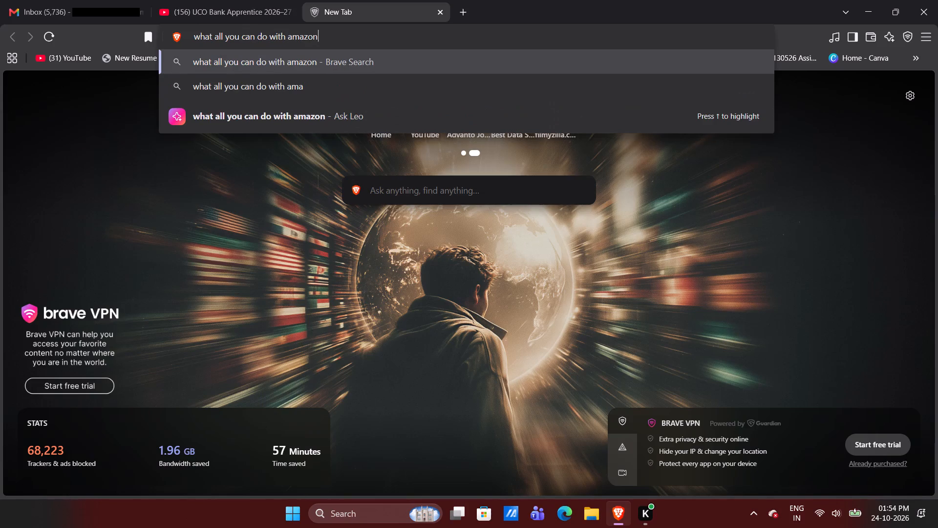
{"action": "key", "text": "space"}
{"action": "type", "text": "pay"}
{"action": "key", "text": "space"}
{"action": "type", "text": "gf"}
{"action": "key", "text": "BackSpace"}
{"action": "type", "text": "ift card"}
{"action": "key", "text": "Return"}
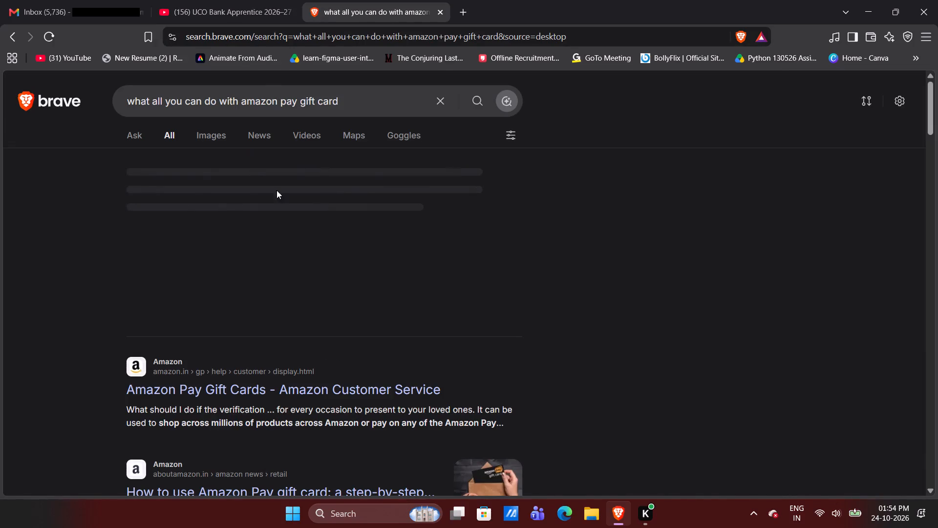
Expand the AI-generated answer and read through the Amazon Pay gift card uses and restrictions.
{"action": "left_click", "coordinate": [317, 305]}
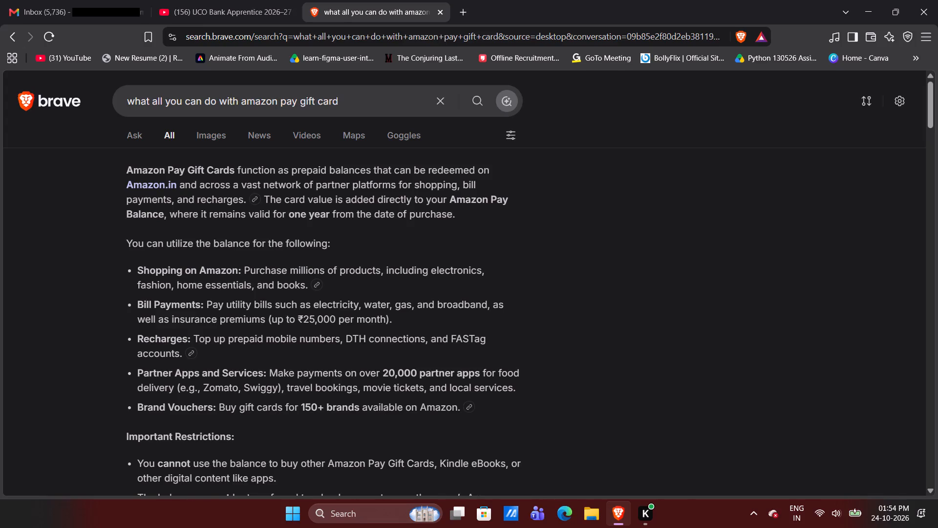
{"action": "scroll", "coordinate": [317, 305], "scroll_direction": "down", "scroll_amount": 5}
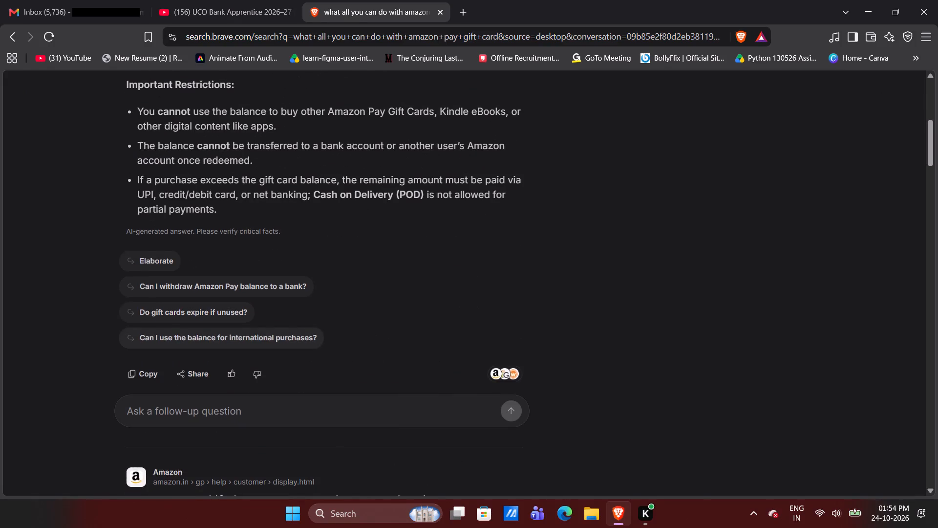
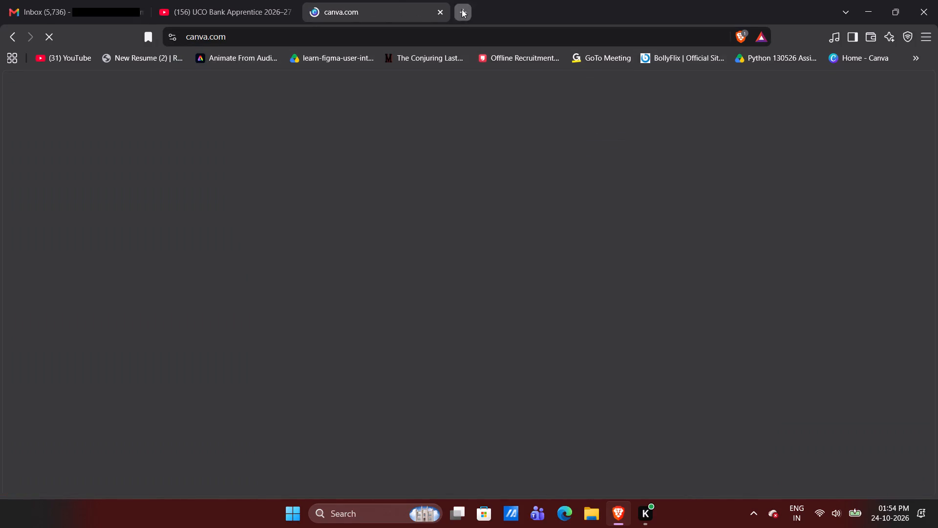
Open the Behance project search for "drink branding" in a new tab, and check the Canva home page.
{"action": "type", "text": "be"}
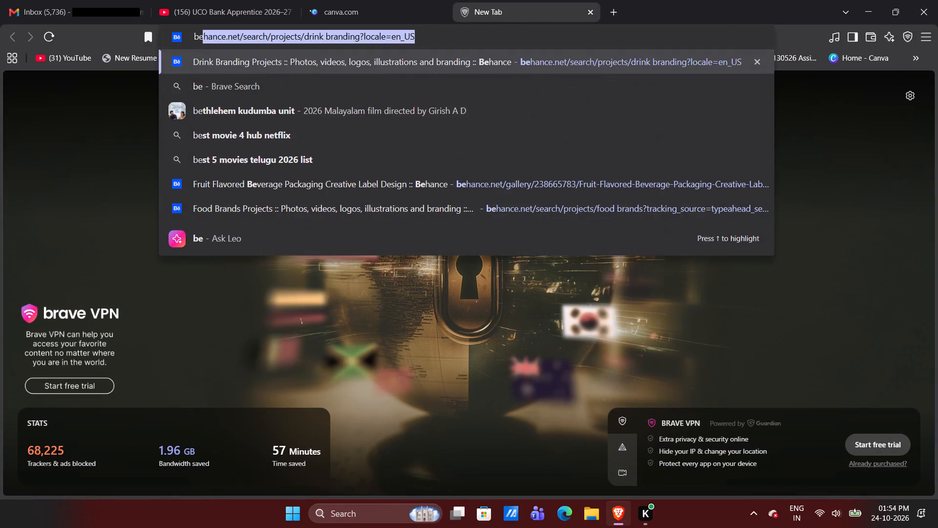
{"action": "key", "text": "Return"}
{"action": "left_click", "coordinate": [357, 0]}
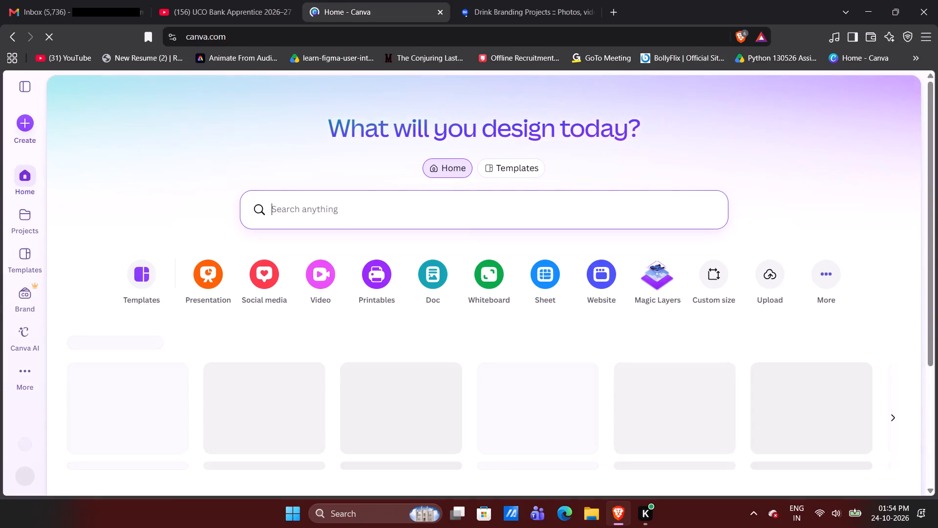
Return to the Behance results and look through the drink branding projects for beverage packaging and identity designs.
{"action": "left_click", "coordinate": [537, 0]}
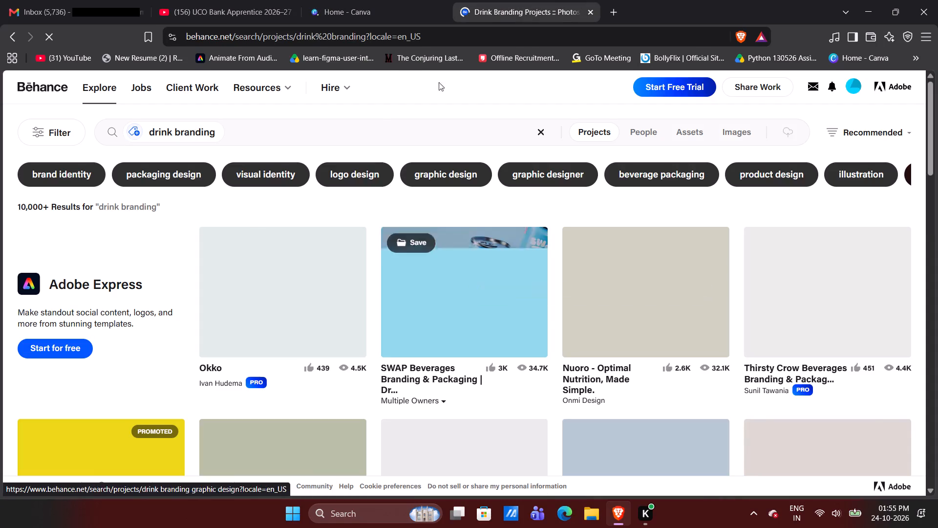
{"action": "scroll", "coordinate": [361, 244], "scroll_direction": "down", "scroll_amount": 4}
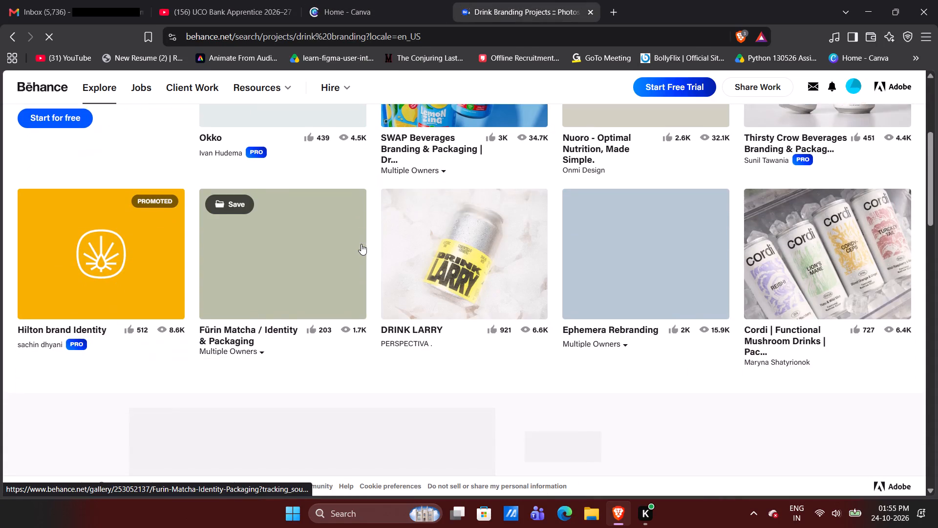
{"action": "scroll", "coordinate": [361, 244], "scroll_direction": "down", "scroll_amount": 4}
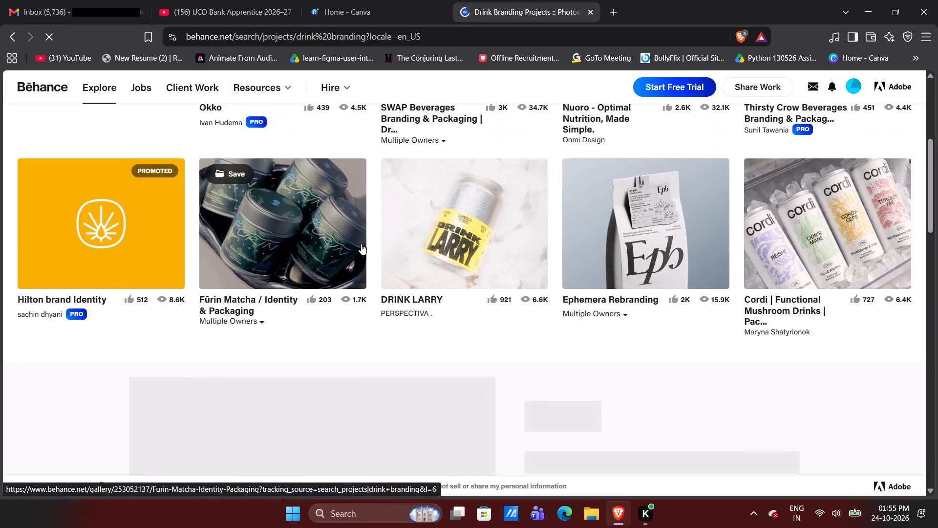
Browse the Behance project results for drink branding and examine the packaging and identity designs for inspiration.
{"action": "scroll", "coordinate": [361, 244], "scroll_direction": "down", "scroll_amount": 10}
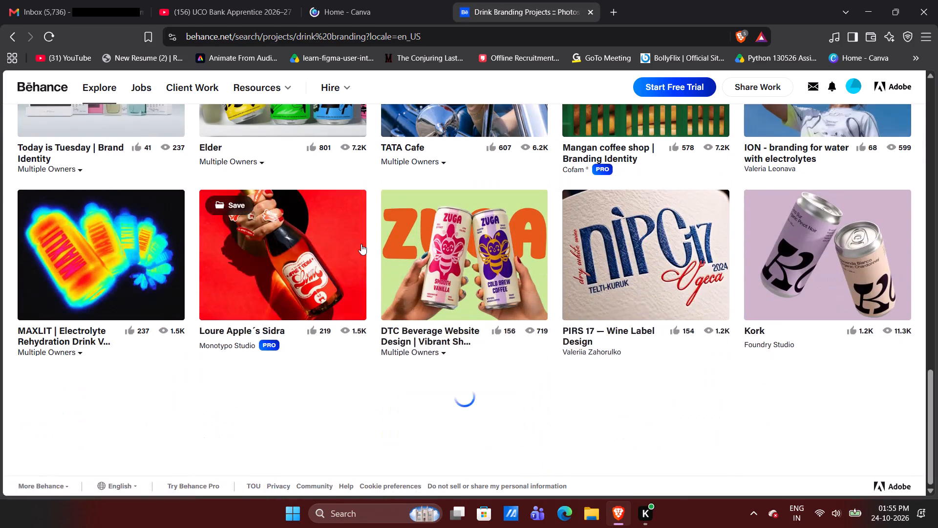
{"action": "scroll", "coordinate": [361, 244], "scroll_direction": "down", "scroll_amount": 7}
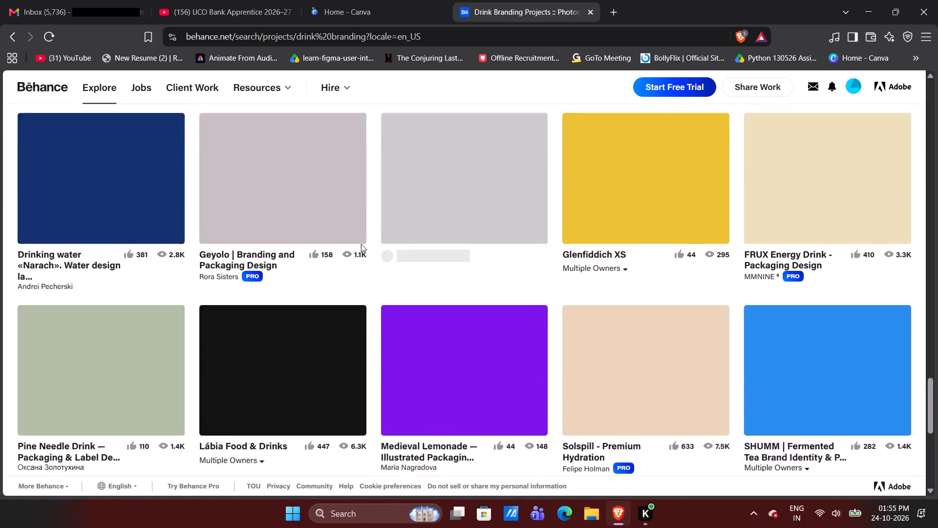
{"action": "scroll", "coordinate": [361, 244], "scroll_direction": "down", "scroll_amount": 3}
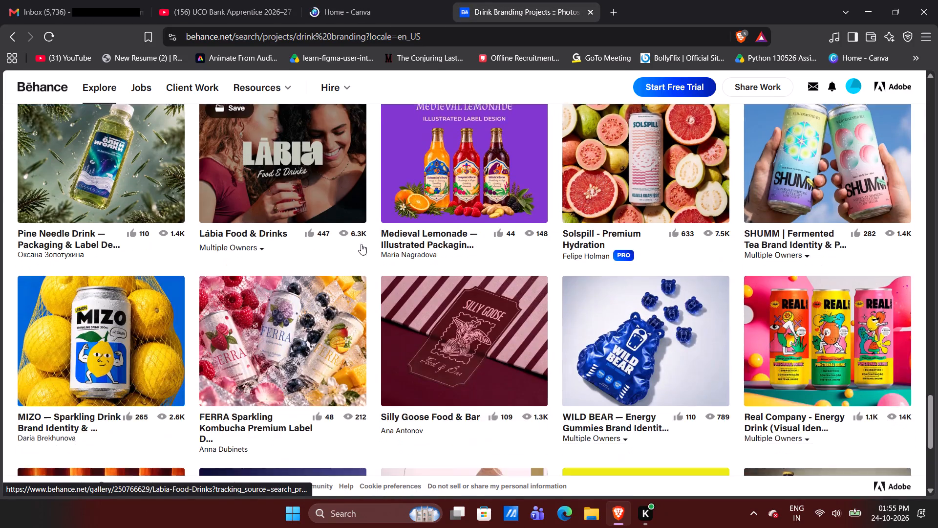
{"action": "scroll", "coordinate": [361, 244], "scroll_direction": "down", "scroll_amount": 1}
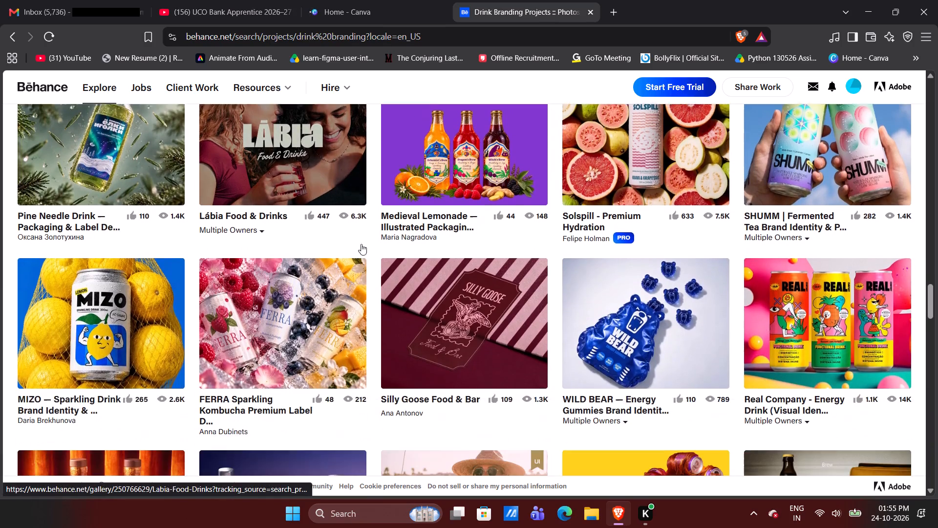
{"action": "scroll", "coordinate": [361, 244], "scroll_direction": "down", "scroll_amount": 5}
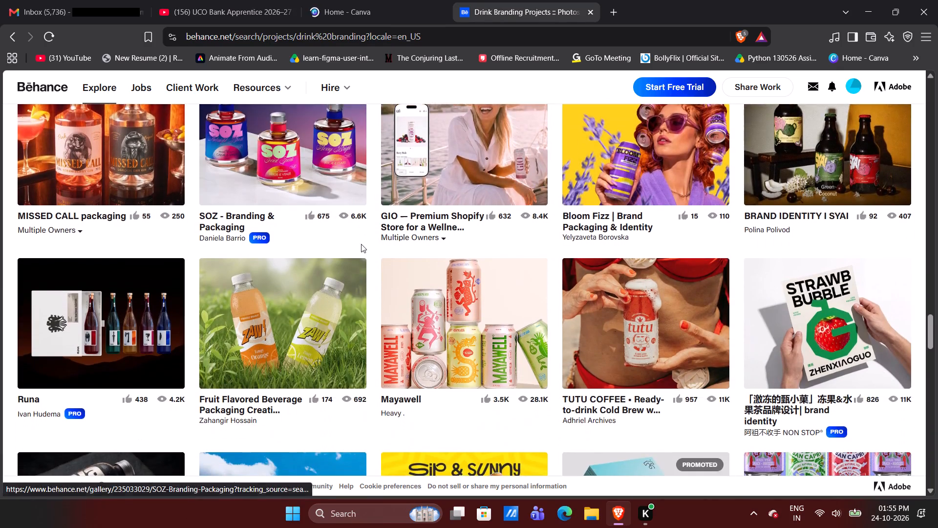
{"action": "scroll", "coordinate": [361, 244], "scroll_direction": "down", "scroll_amount": 7}
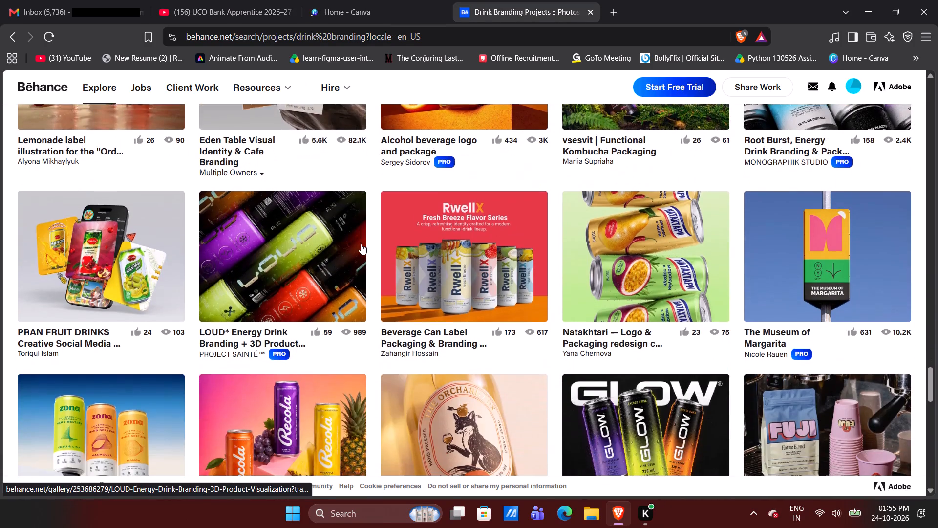
{"action": "scroll", "coordinate": [361, 244], "scroll_direction": "down", "scroll_amount": 7}
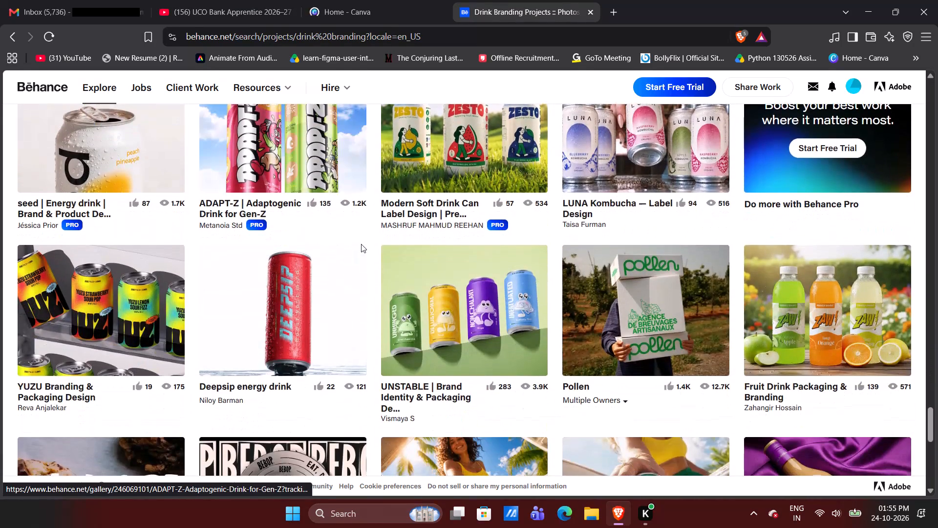
{"action": "scroll", "coordinate": [361, 244], "scroll_direction": "down", "scroll_amount": 3}
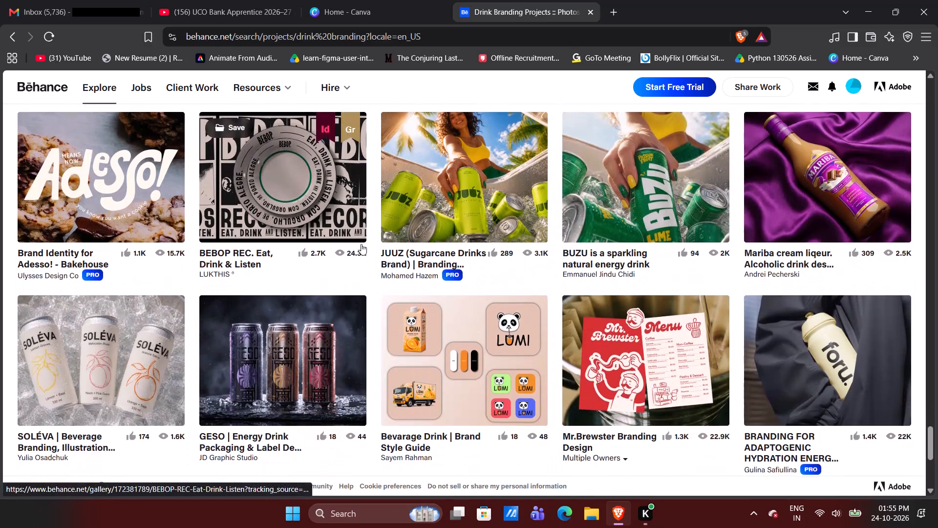
{"action": "scroll", "coordinate": [361, 244], "scroll_direction": "down", "scroll_amount": 4}
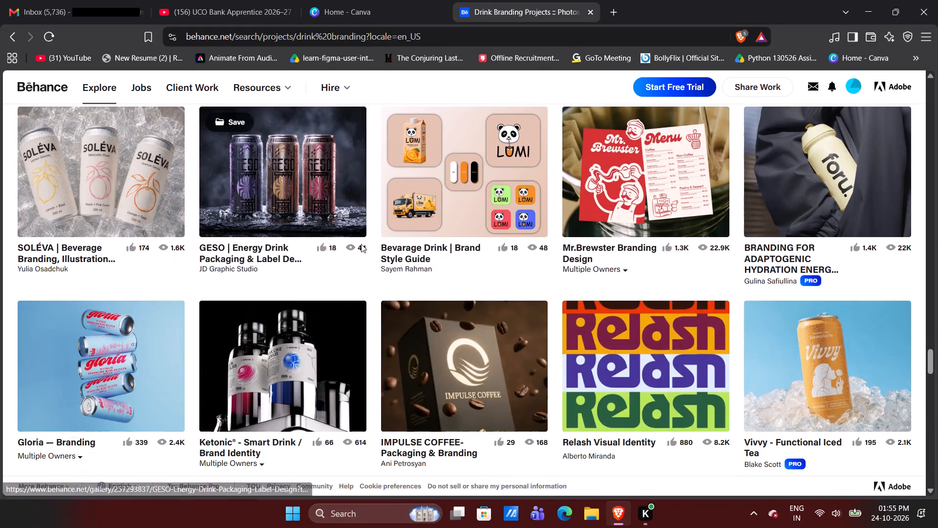
{"action": "scroll", "coordinate": [624, 306], "scroll_direction": "down", "scroll_amount": 2}
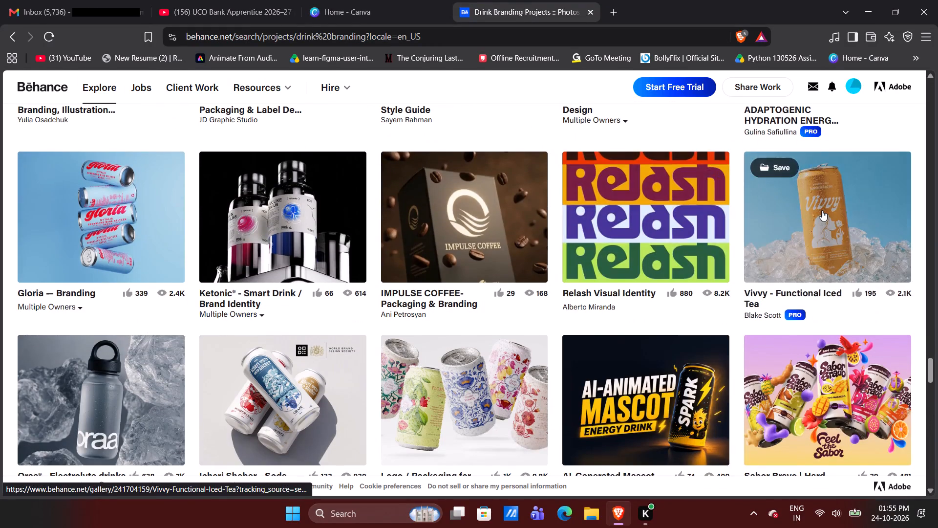
{"action": "scroll", "coordinate": [822, 210], "scroll_direction": "down", "scroll_amount": 9}
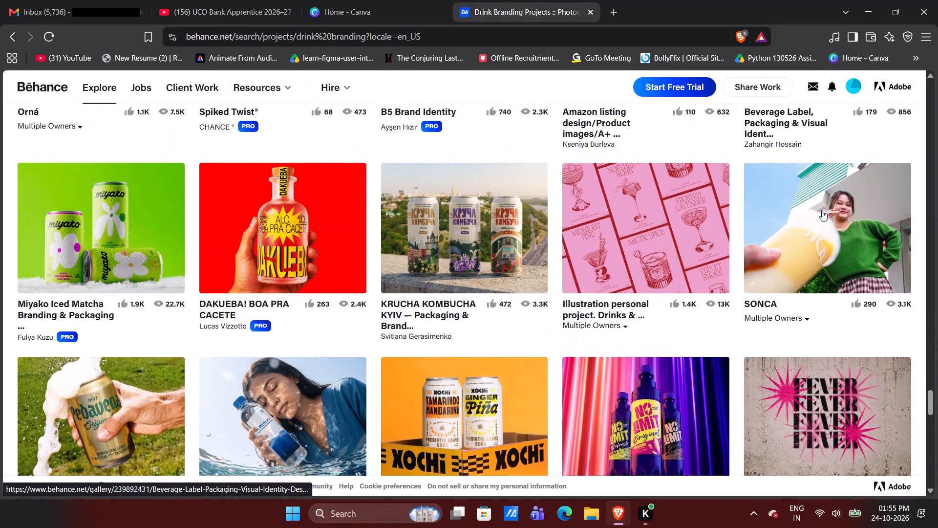
{"action": "scroll", "coordinate": [569, 265], "scroll_direction": "down", "scroll_amount": 4}
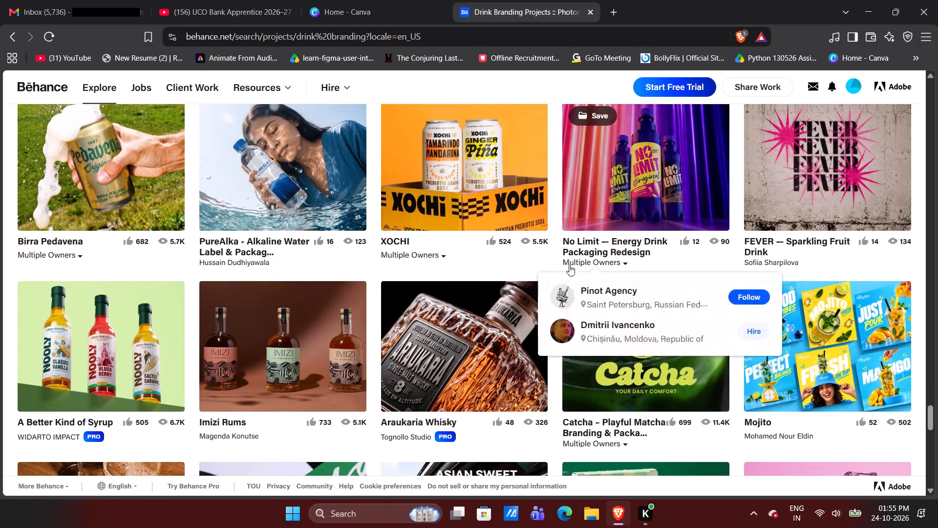
{"action": "scroll", "coordinate": [569, 265], "scroll_direction": "down", "scroll_amount": 5}
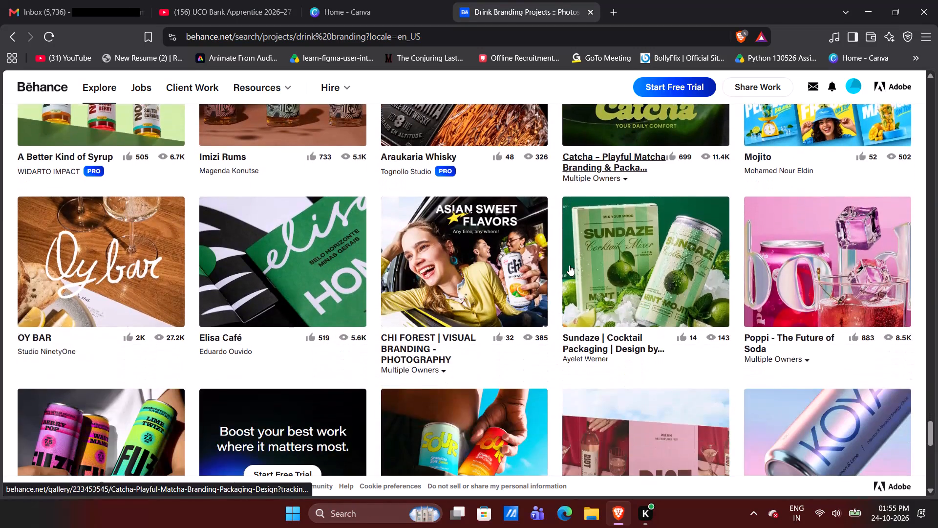
{"action": "scroll", "coordinate": [569, 265], "scroll_direction": "down", "scroll_amount": 3}
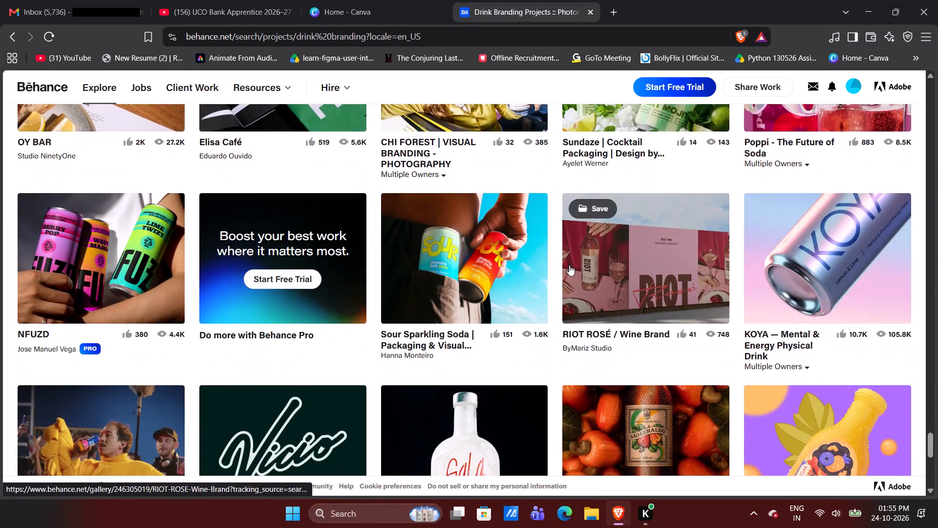
{"action": "scroll", "coordinate": [569, 265], "scroll_direction": "down", "scroll_amount": 1}
{"action": "scroll", "coordinate": [789, 203], "scroll_direction": "down", "scroll_amount": 1}
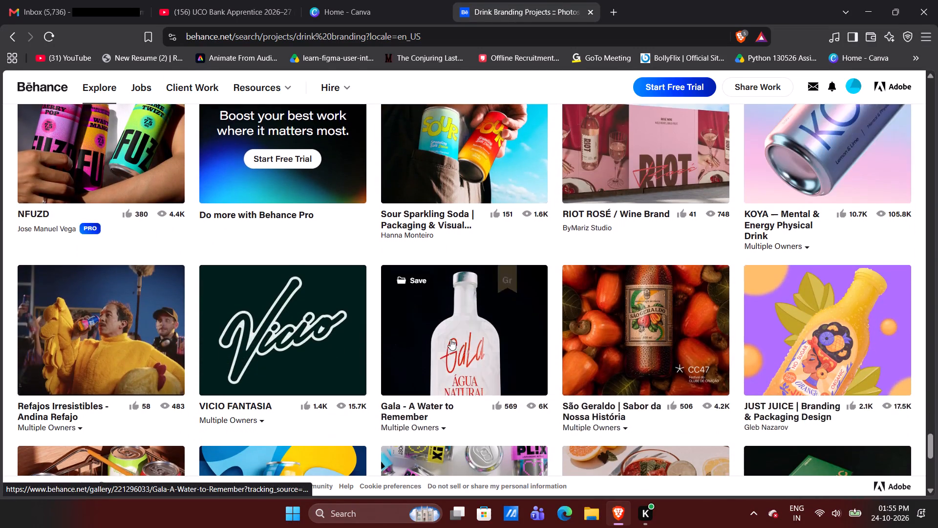
{"action": "scroll", "coordinate": [450, 339], "scroll_direction": "down", "scroll_amount": 6}
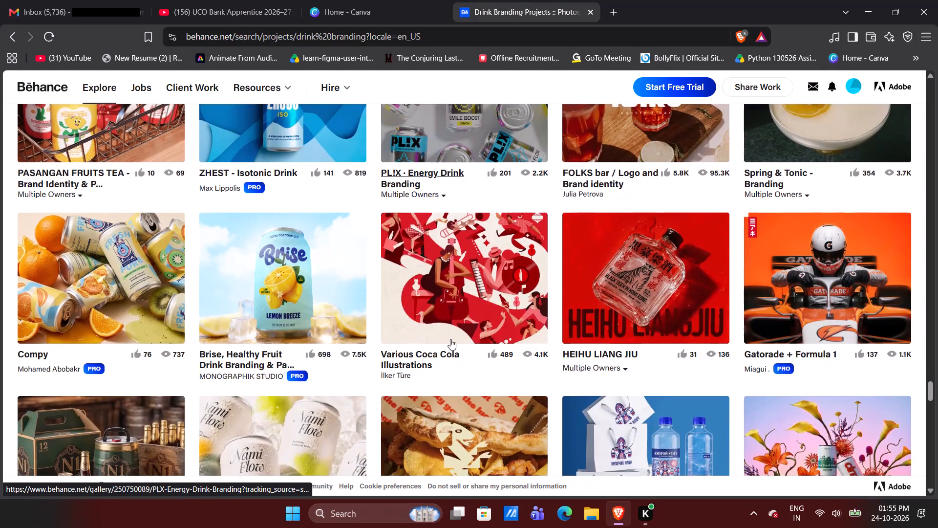
{"action": "scroll", "coordinate": [450, 339], "scroll_direction": "down", "scroll_amount": 2}
Replace the drink branding search with "food" and choose the suggested search "food graphic designer".
{"action": "scroll", "coordinate": [450, 339], "scroll_direction": "up", "scroll_amount": 1}
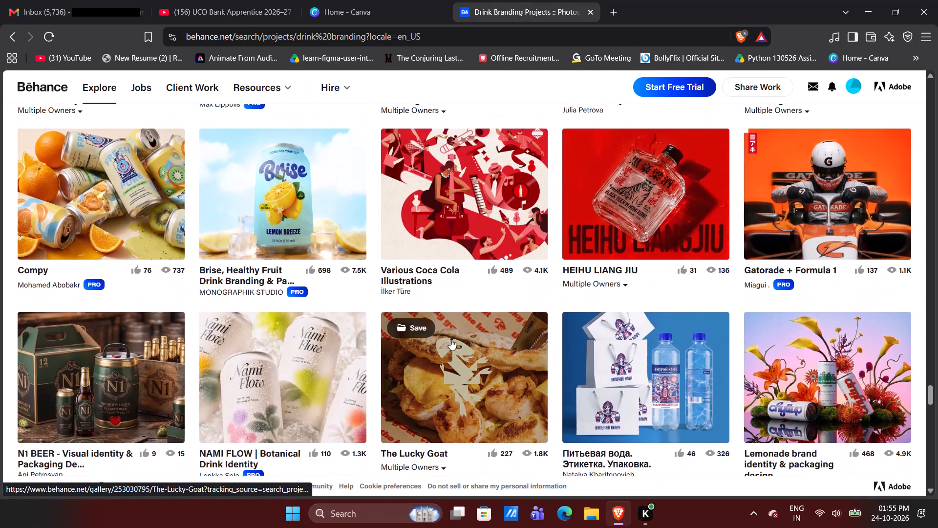
{"action": "scroll", "coordinate": [450, 339], "scroll_direction": "up", "scroll_amount": 1}
{"action": "scroll", "coordinate": [420, 203], "scroll_direction": "up", "scroll_amount": 12}
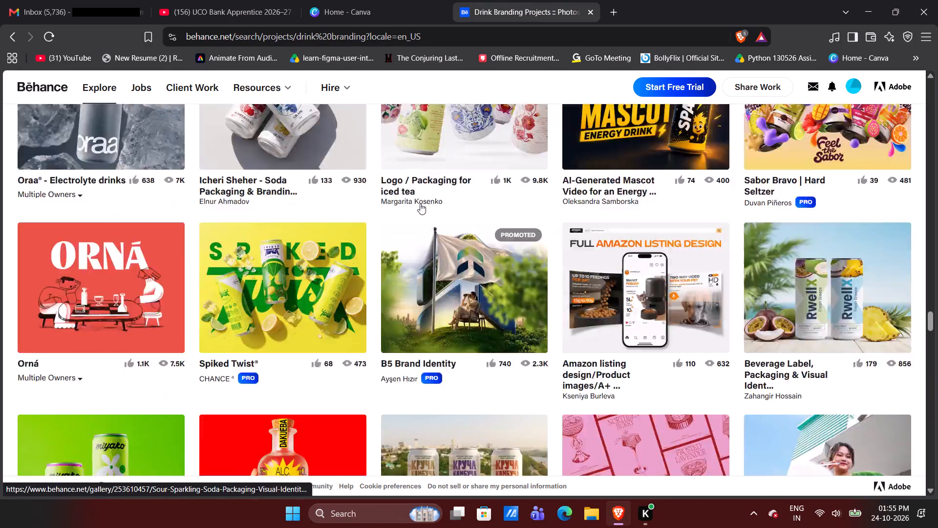
{"action": "scroll", "coordinate": [420, 203], "scroll_direction": "up", "scroll_amount": 20}
{"action": "scroll", "coordinate": [420, 203], "scroll_direction": "up", "scroll_amount": 11}
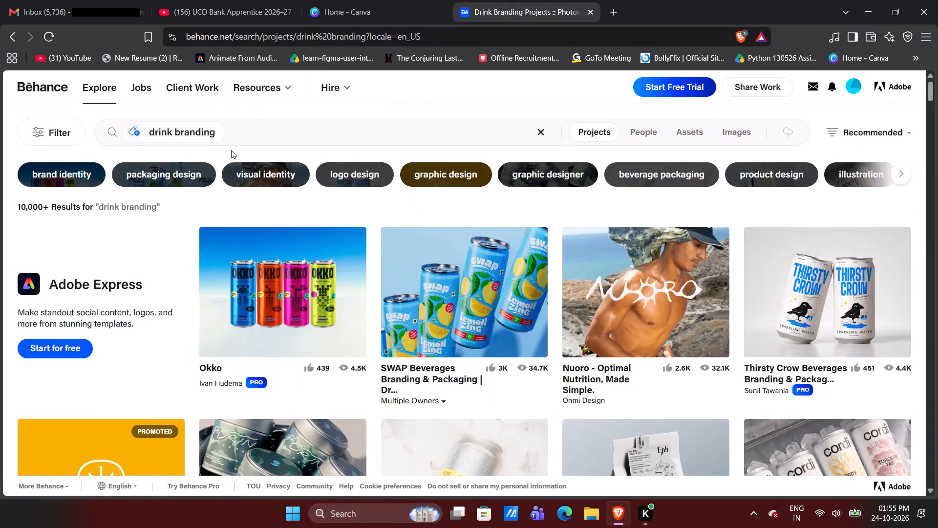
{"action": "left_click_drag", "start_coordinate": [231, 150], "coordinate": [239, 127]}
{"action": "left_click", "coordinate": [239, 127]}
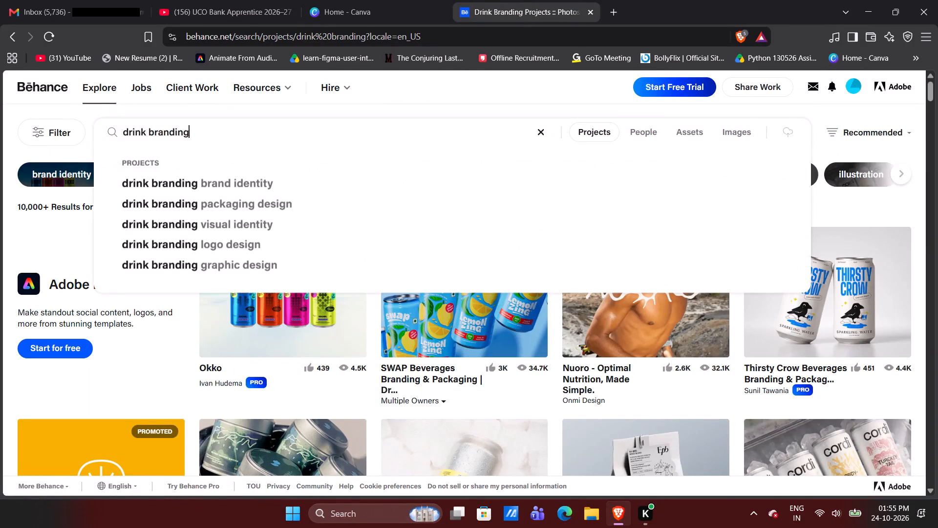
{"action": "key", "text": "BackSpace"}
{"action": "key", "text": "BackSpace"}
{"action": "key", "text": "BackSpace"}
{"action": "key", "text": "BackSpace"}
{"action": "key", "text": "BackSpace"}
{"action": "key", "text": "BackSpace"}
{"action": "key", "text": "BackSpace"}
{"action": "key", "text": "BackSpace"}
{"action": "key", "text": "BackSpace"}
{"action": "key", "text": "BackSpace"}
{"action": "key", "text": "BackSpace"}
{"action": "key", "text": "BackSpace"}
{"action": "key", "text": "BackSpace"}
{"action": "key", "text": "BackSpace"}
{"action": "key", "text": "BackSpace"}
{"action": "key", "text": "BackSpace"}
{"action": "key", "text": "BackSpace"}
{"action": "key", "text": "BackSpace"}
{"action": "key", "text": "BackSpace"}
{"action": "key", "text": "BackSpace"}
{"action": "type", "text": "food"}
{"action": "key", "text": "space"}
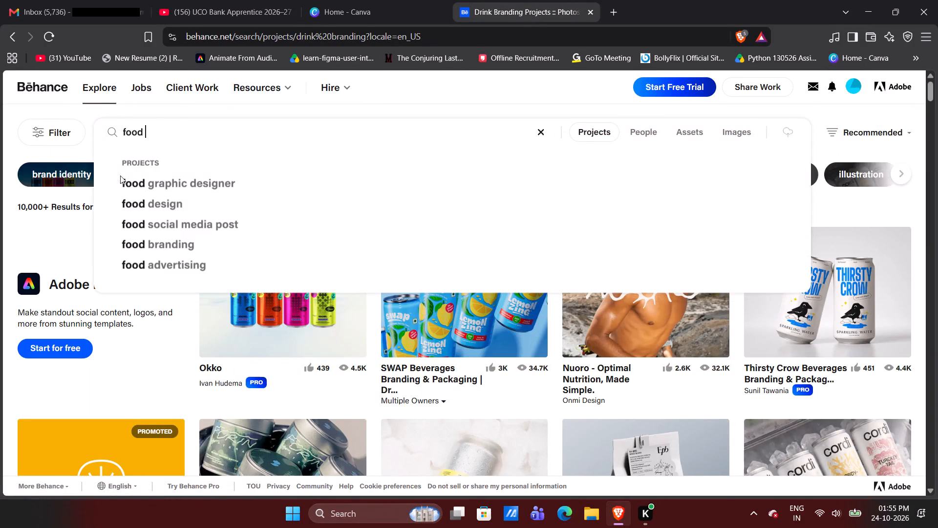
{"action": "left_click", "coordinate": [150, 183]}
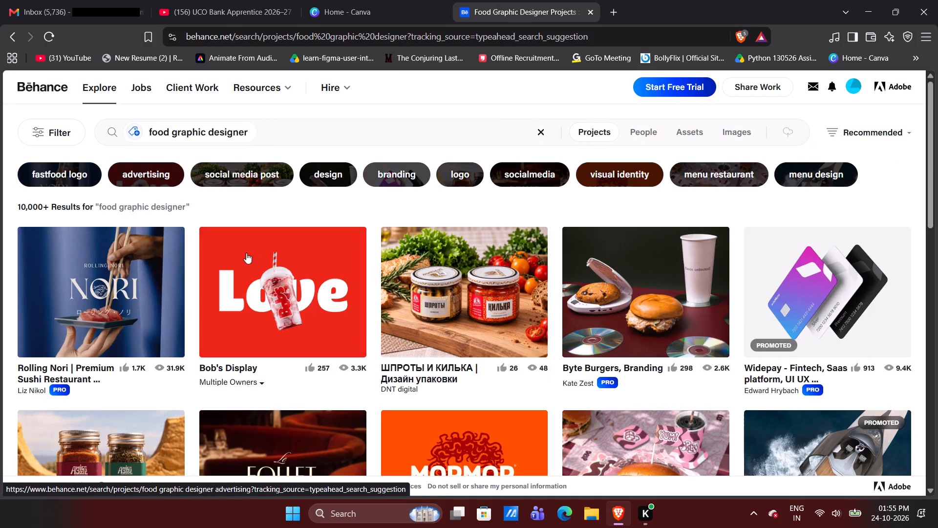
Open the Amigo Jose spice packaging project from the results and look through its images.
{"action": "scroll", "coordinate": [267, 256], "scroll_direction": "down", "scroll_amount": 1}
{"action": "scroll", "coordinate": [380, 233], "scroll_direction": "down", "scroll_amount": 1}
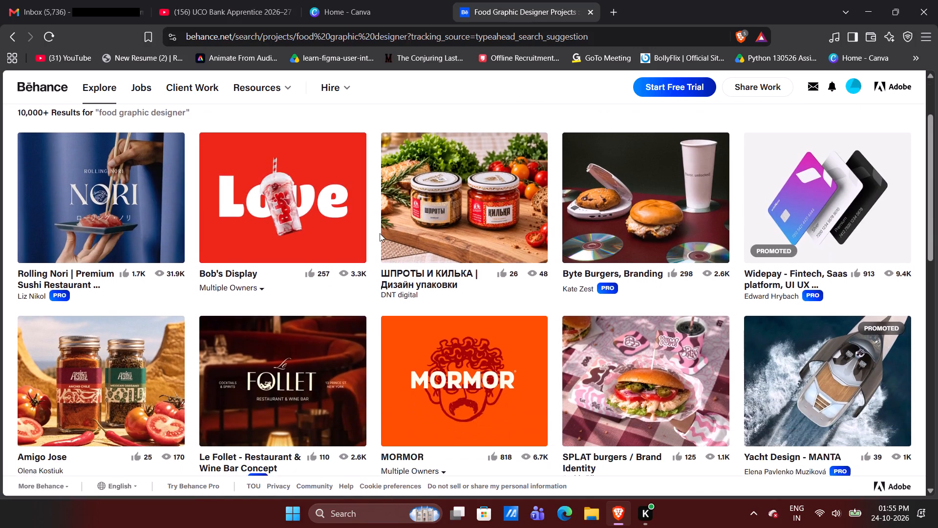
{"action": "scroll", "coordinate": [380, 233], "scroll_direction": "down", "scroll_amount": 3}
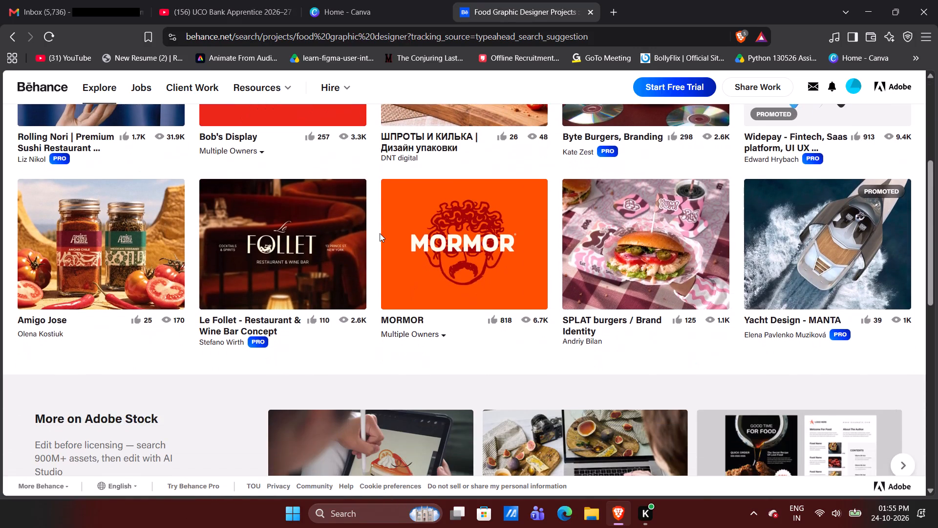
{"action": "scroll", "coordinate": [380, 233], "scroll_direction": "down", "scroll_amount": 1}
{"action": "left_click", "coordinate": [62, 180]}
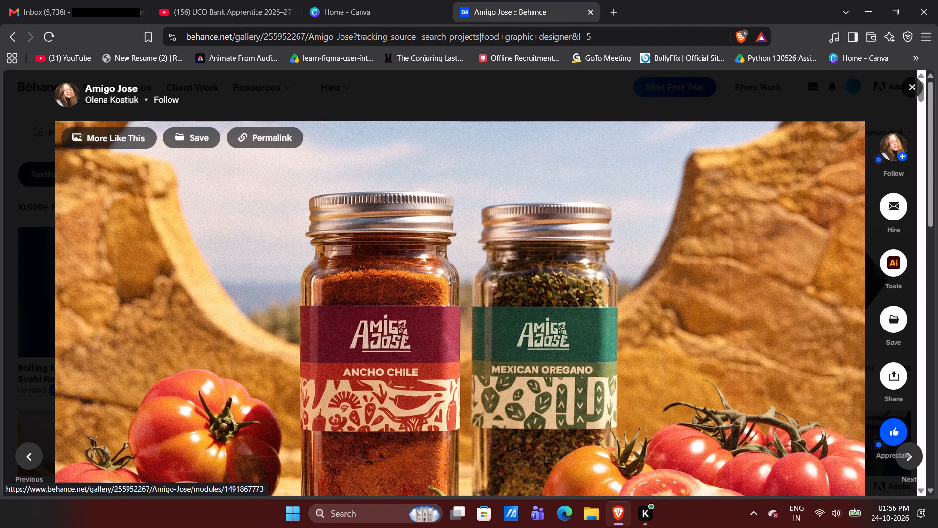
{"action": "scroll", "coordinate": [469, 288], "scroll_direction": "down", "scroll_amount": 4}
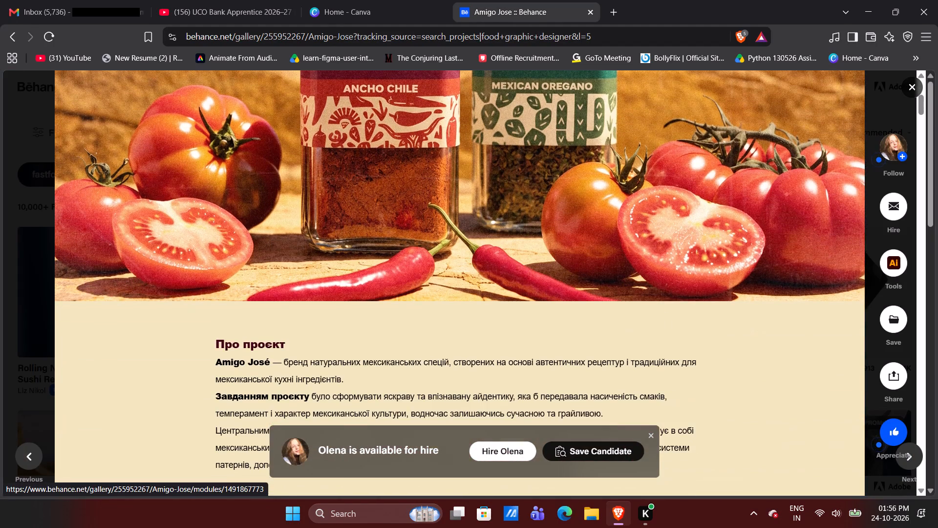
{"action": "scroll", "coordinate": [469, 288], "scroll_direction": "down", "scroll_amount": 8}
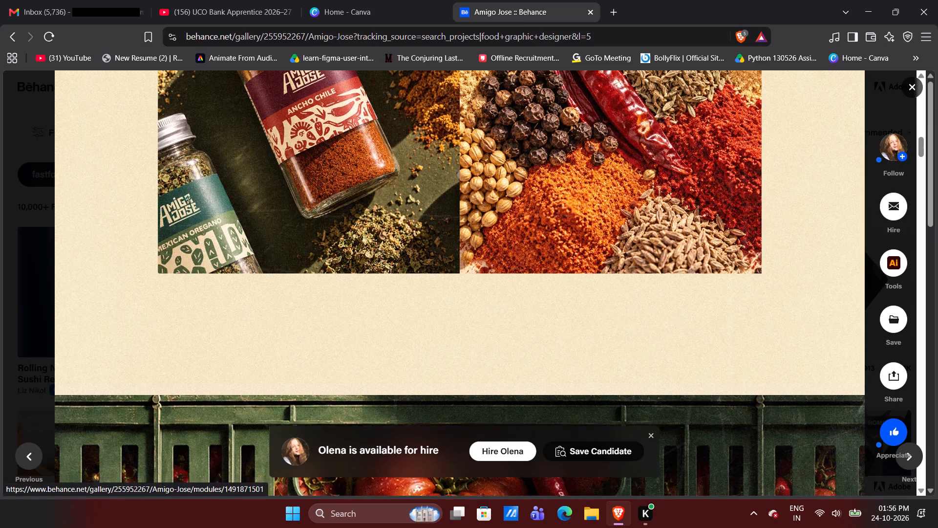
{"action": "scroll", "coordinate": [469, 288], "scroll_direction": "up", "scroll_amount": 11}
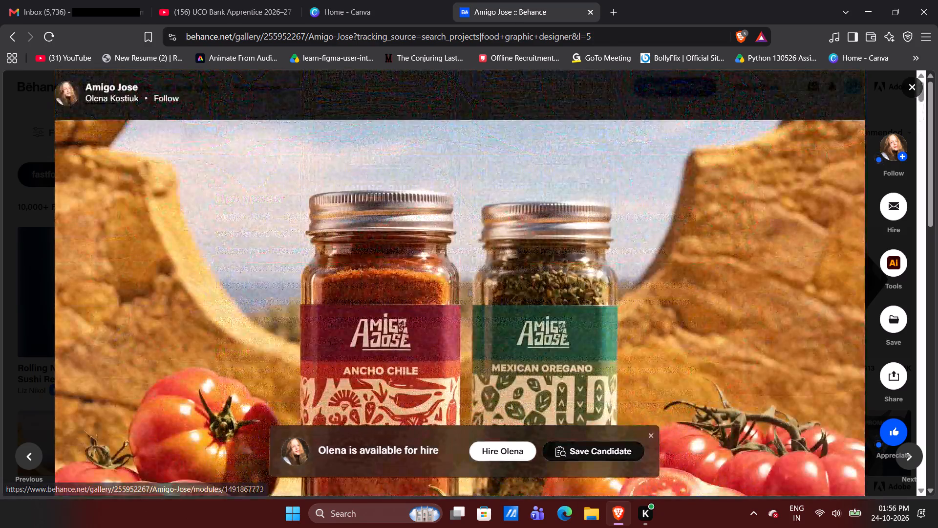
Switch to Canva and create a new blank Document (A4, Portrait) design.
{"action": "left_click", "coordinate": [440, 0]}
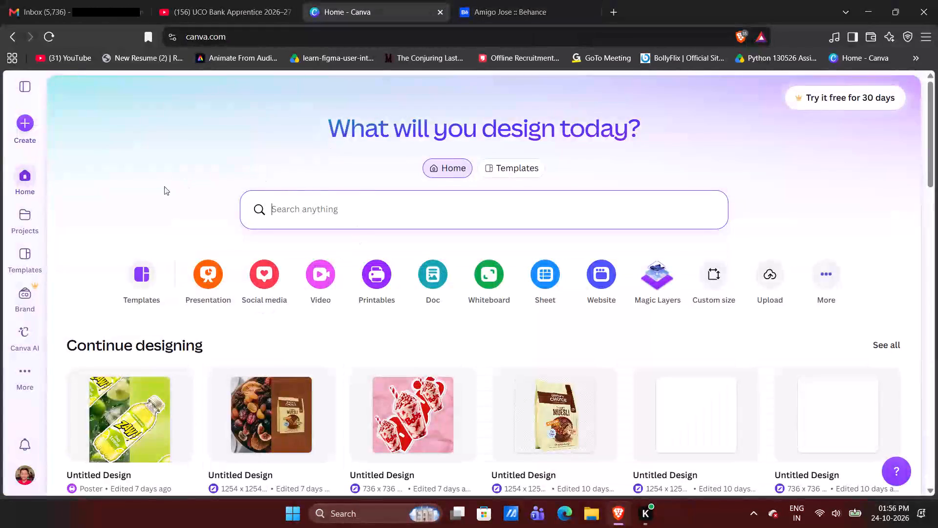
{"action": "left_click", "coordinate": [32, 128]}
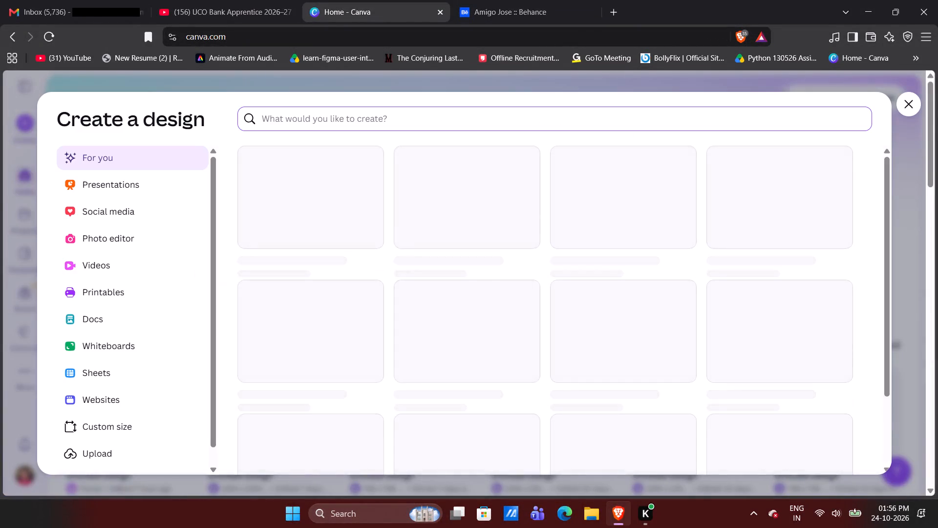
{"action": "left_click", "coordinate": [320, 121]}
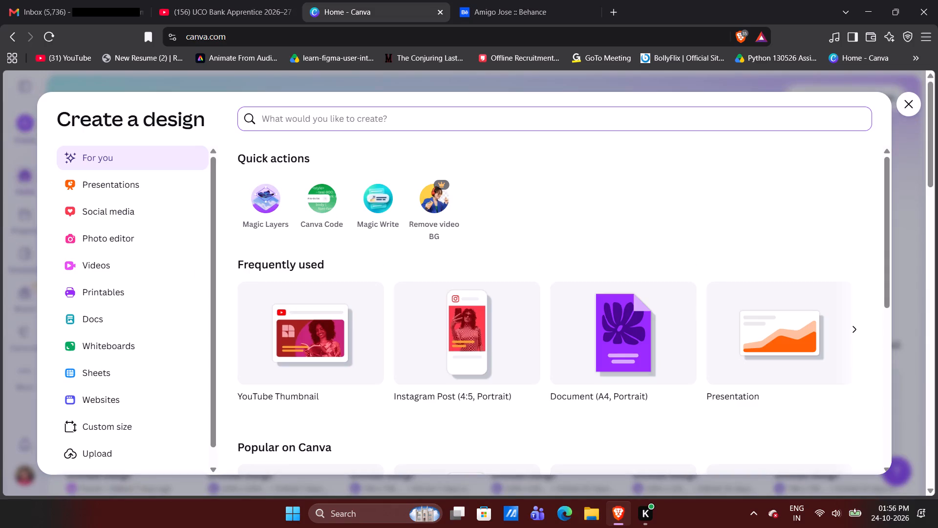
{"action": "left_click", "coordinate": [620, 323]}
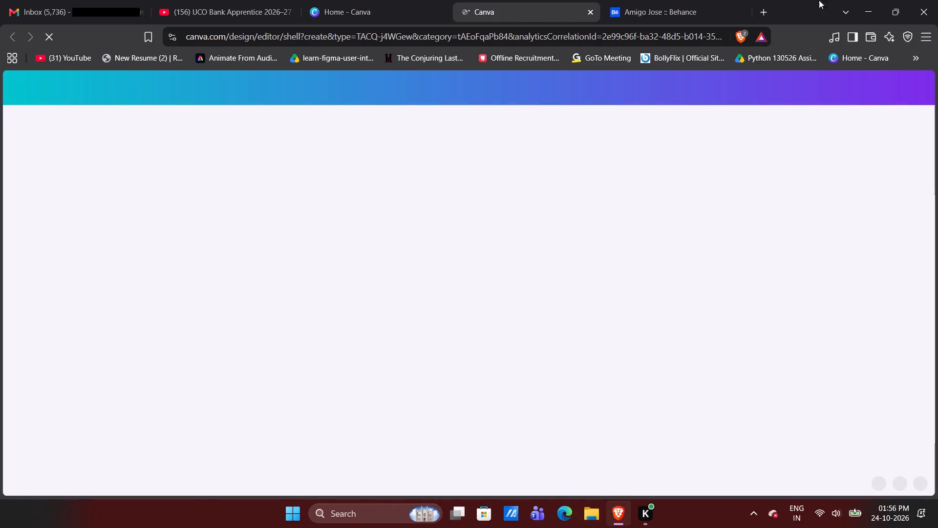
Search the web for "Pin" in a new browser tab and open the Pinterest India site.
{"action": "left_click", "coordinate": [760, 20]}
{"action": "type", "text": "Pin"}
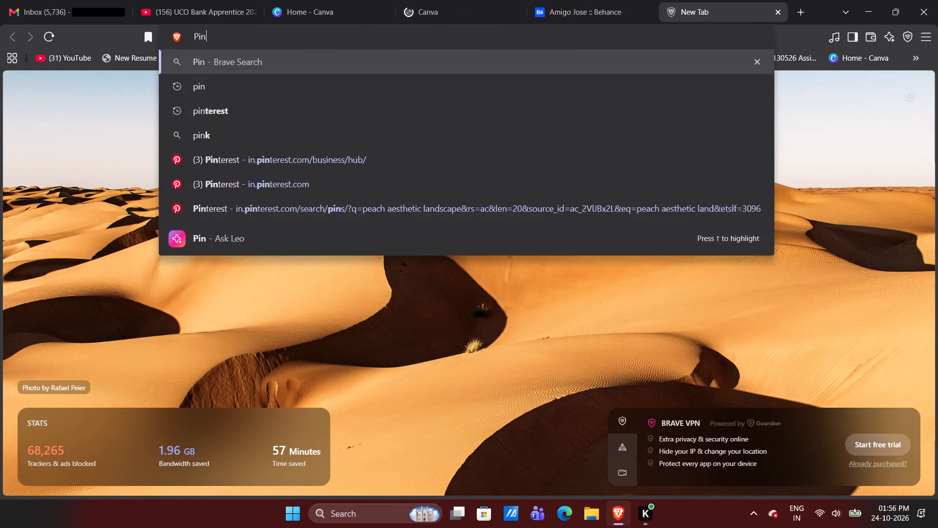
{"action": "key", "text": "Return"}
{"action": "left_click", "coordinate": [183, 193]}
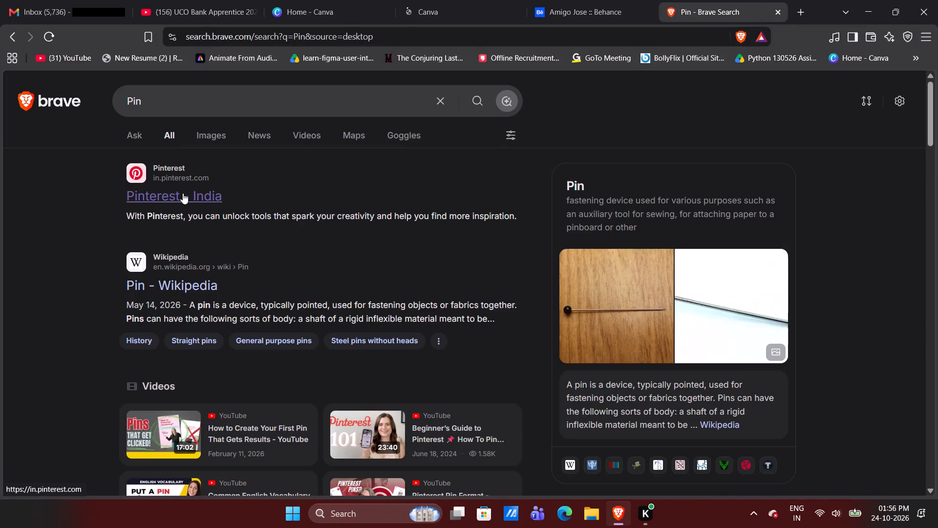
{"action": "left_click", "coordinate": [466, 0]}
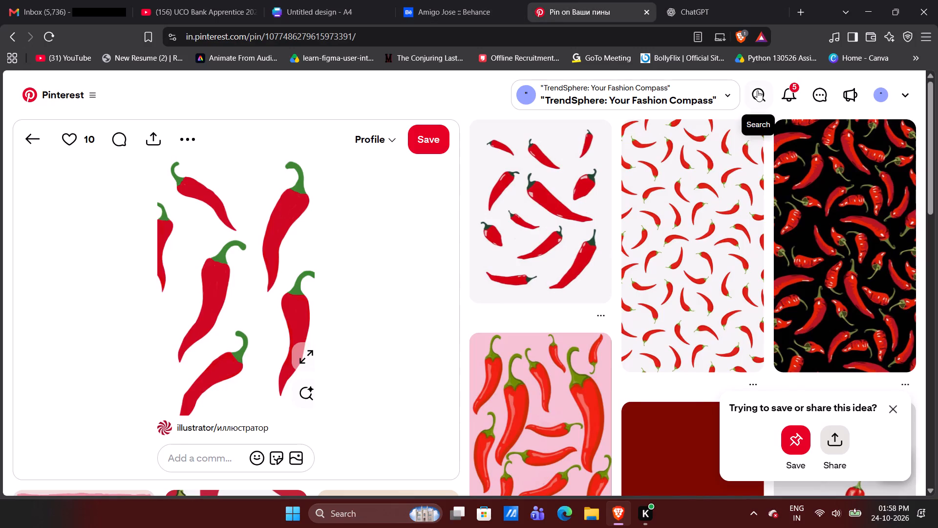
{"action": "left_click", "coordinate": [757, 88]}
{"action": "type", "text": "To"}
{"action": "key", "text": "BackSpace"}
{"action": "type", "text": "omato"}
{"action": "key", "text": "Return"}
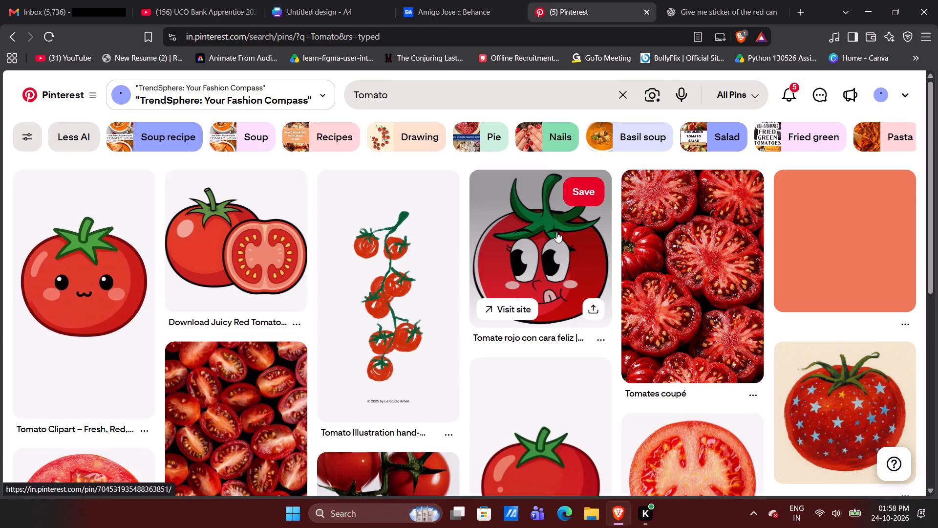
Look through the "Tomato" pins for a tomato image that suits the A4 design.
{"action": "scroll", "coordinate": [556, 232], "scroll_direction": "down", "scroll_amount": 2}
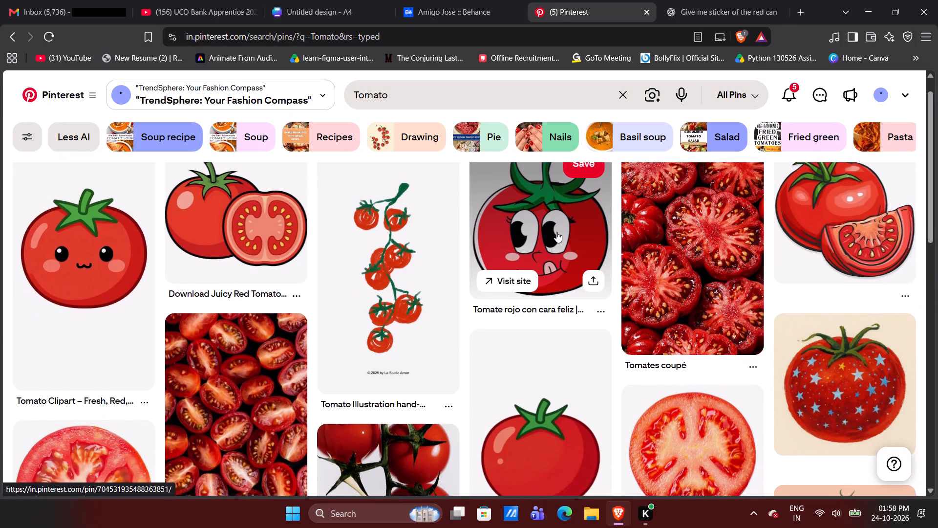
{"action": "scroll", "coordinate": [556, 232], "scroll_direction": "down", "scroll_amount": 6}
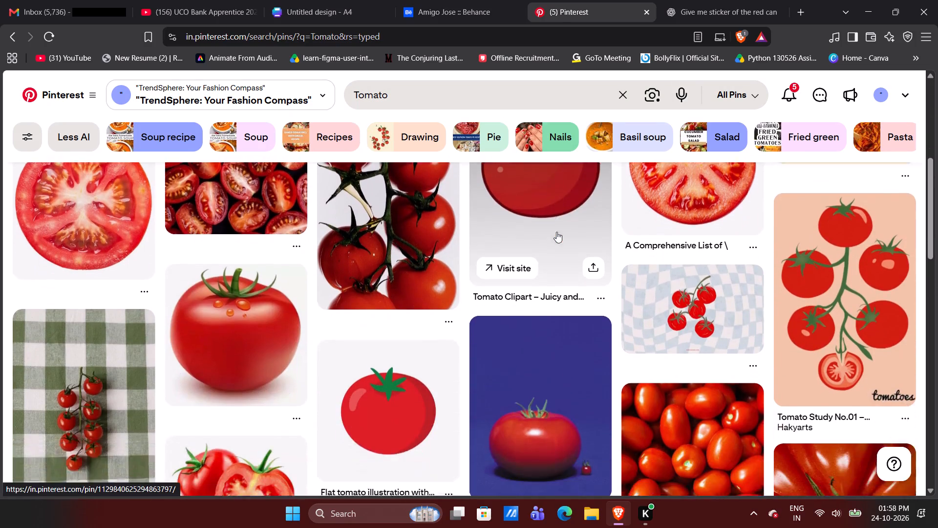
{"action": "scroll", "coordinate": [556, 232], "scroll_direction": "down", "scroll_amount": 5}
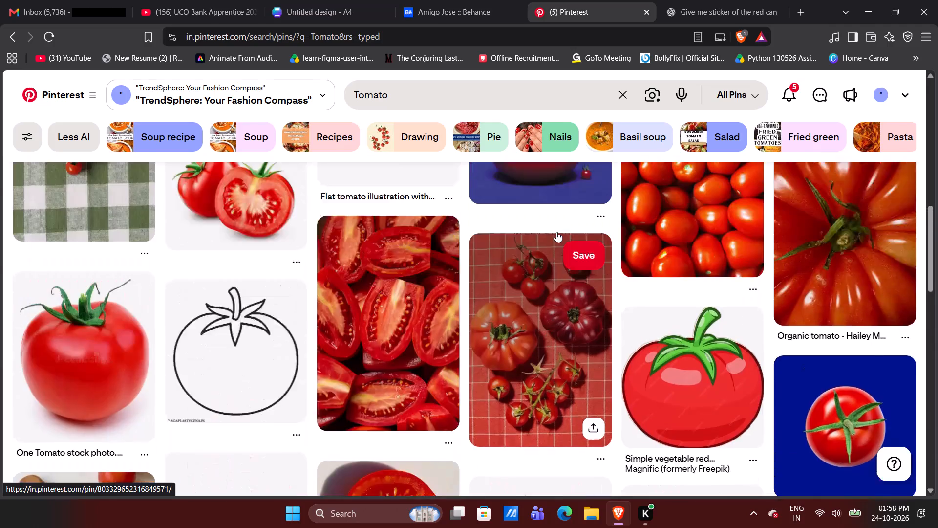
{"action": "scroll", "coordinate": [556, 232], "scroll_direction": "down", "scroll_amount": 2}
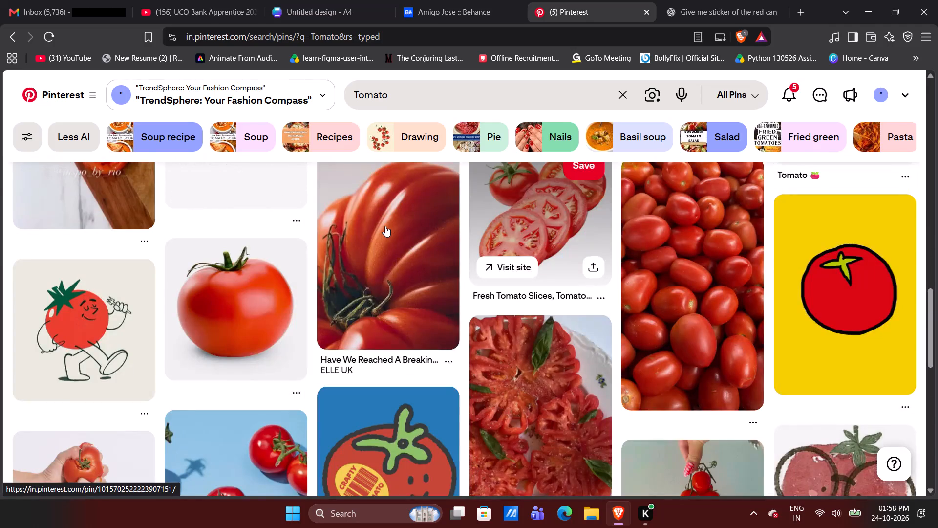
{"action": "scroll", "coordinate": [385, 226], "scroll_direction": "down", "scroll_amount": 6}
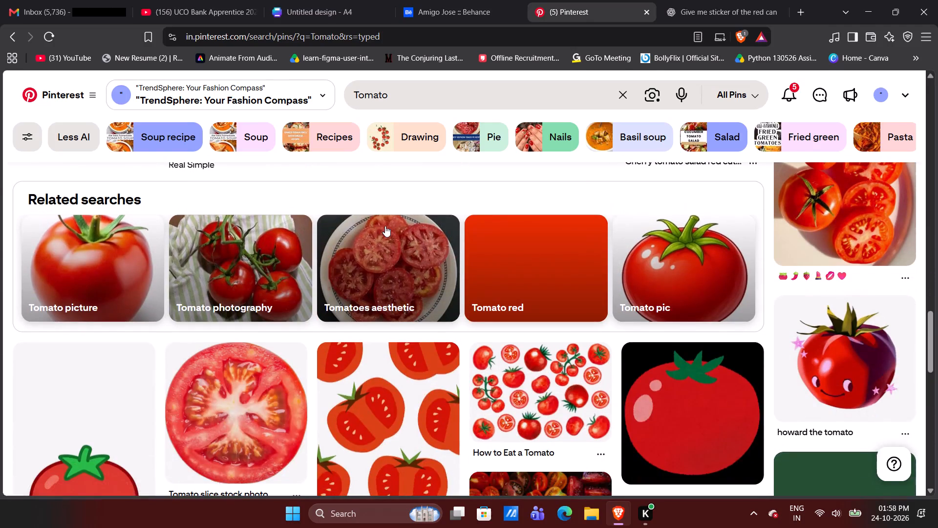
{"action": "scroll", "coordinate": [385, 226], "scroll_direction": "up", "scroll_amount": 1}
Open the pin of whole and sliced tomatoes on a plate, and go back to the "Tomato" search results.
{"action": "left_click", "coordinate": [832, 256]}
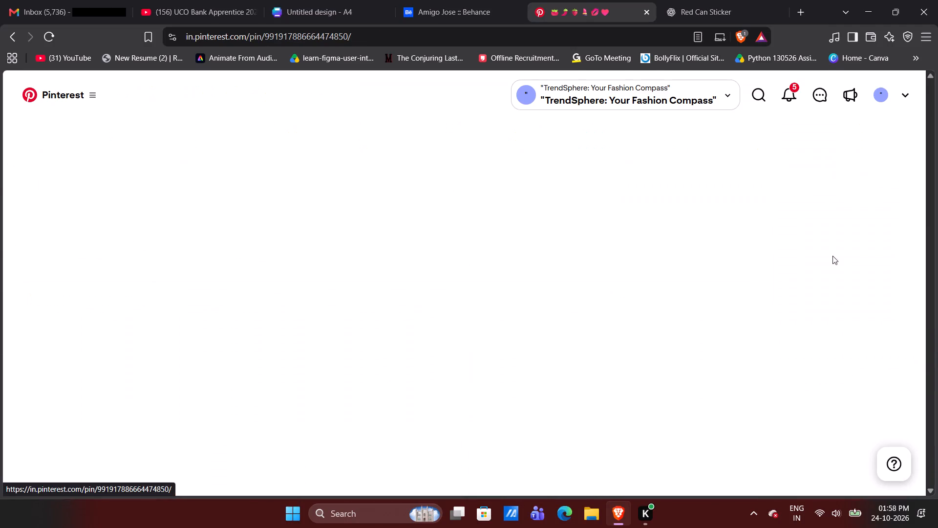
{"action": "left_click", "coordinate": [9, 33]}
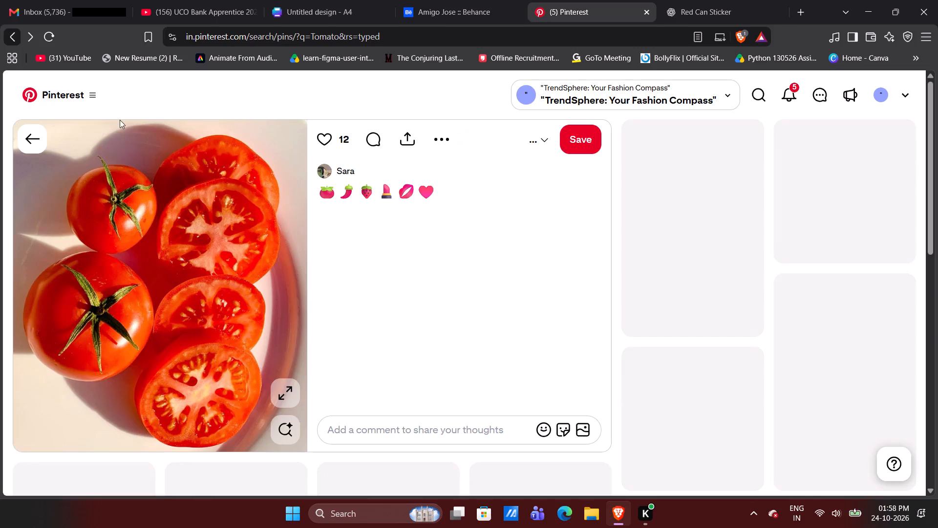
{"action": "scroll", "coordinate": [214, 195], "scroll_direction": "down", "scroll_amount": 3}
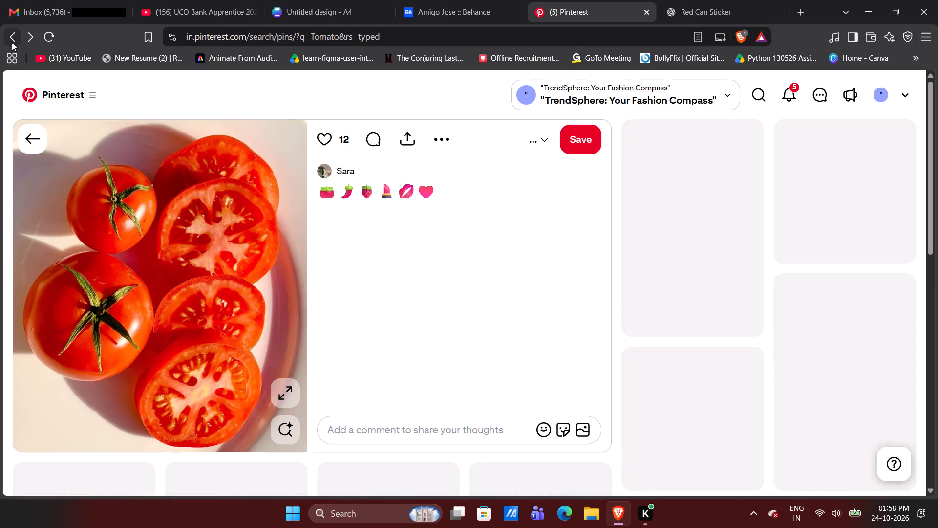
{"action": "left_click", "coordinate": [12, 43]}
{"action": "scroll", "coordinate": [378, 180], "scroll_direction": "down", "scroll_amount": 2}
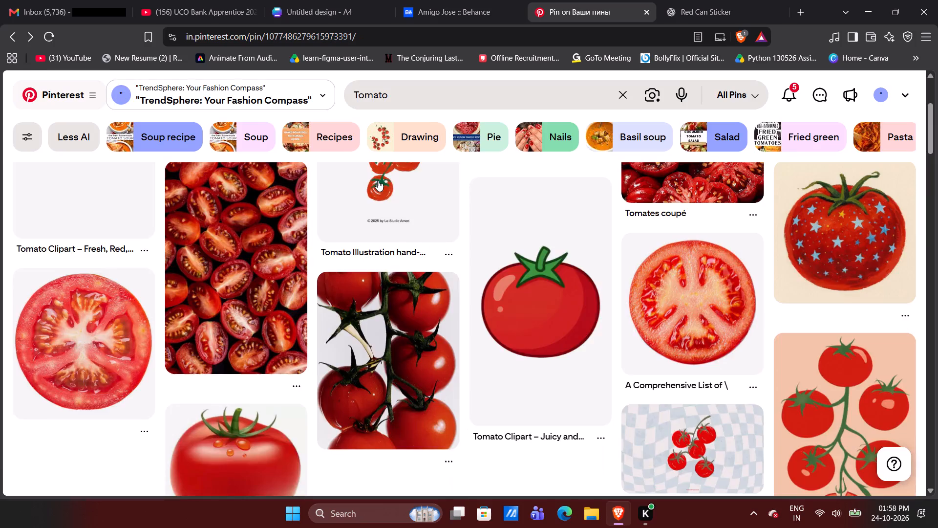
{"action": "scroll", "coordinate": [378, 180], "scroll_direction": "down", "scroll_amount": 4}
{"action": "scroll", "coordinate": [378, 180], "scroll_direction": "up", "scroll_amount": 1}
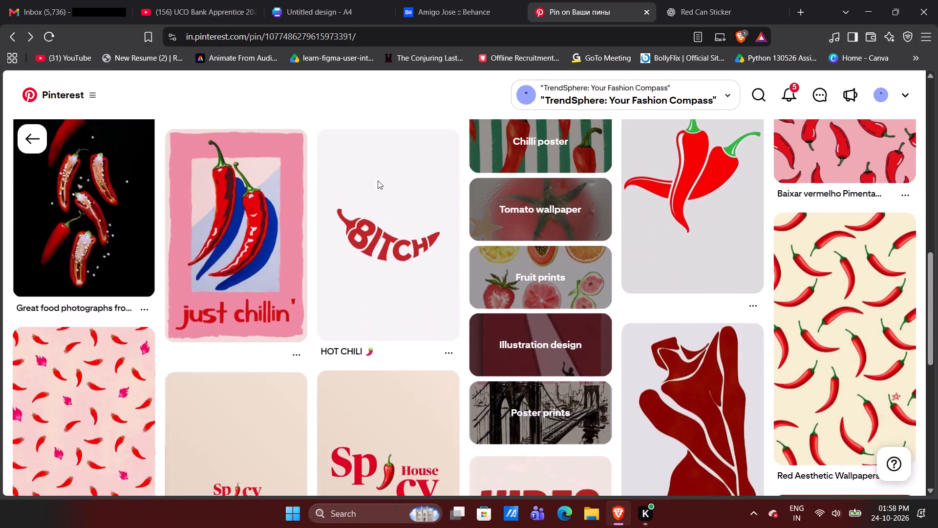
{"action": "scroll", "coordinate": [378, 180], "scroll_direction": "up", "scroll_amount": 1}
{"action": "left_click", "coordinate": [33, 35]}
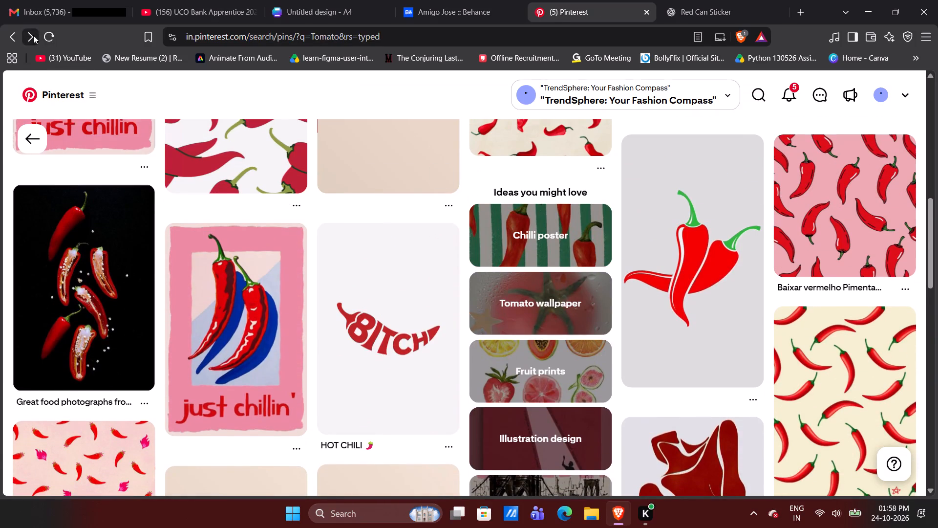
Examine more of the "Tomato" pins further down the results for a suitable tomato picture or illustration.
{"action": "scroll", "coordinate": [298, 225], "scroll_direction": "down", "scroll_amount": 11}
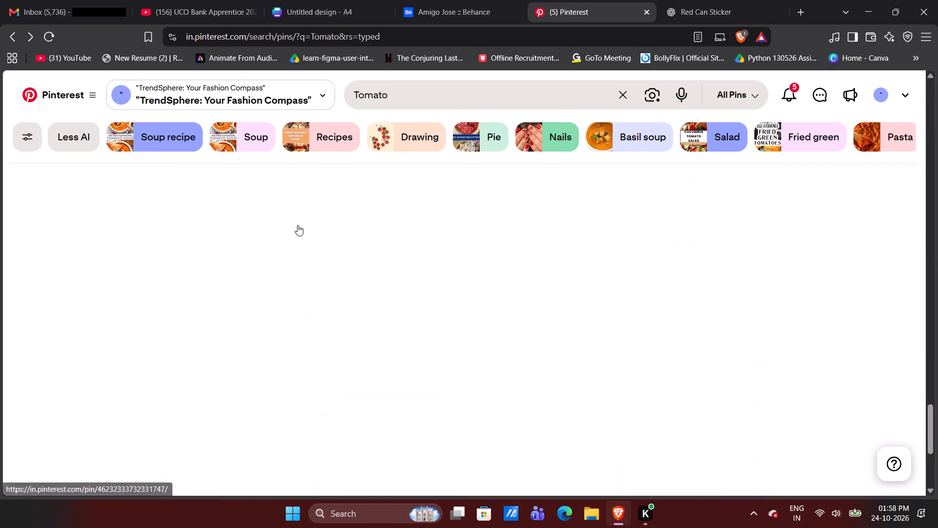
{"action": "scroll", "coordinate": [298, 225], "scroll_direction": "down", "scroll_amount": 5}
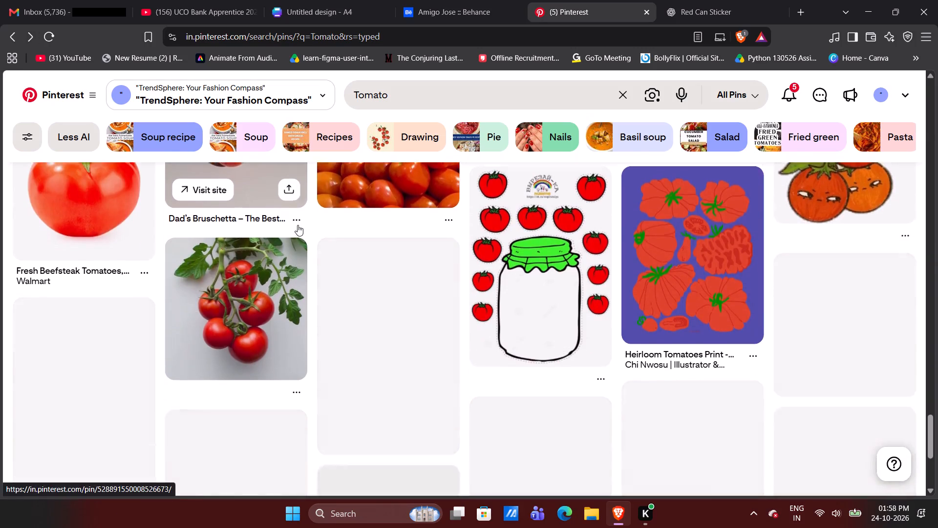
{"action": "scroll", "coordinate": [298, 225], "scroll_direction": "down", "scroll_amount": 4}
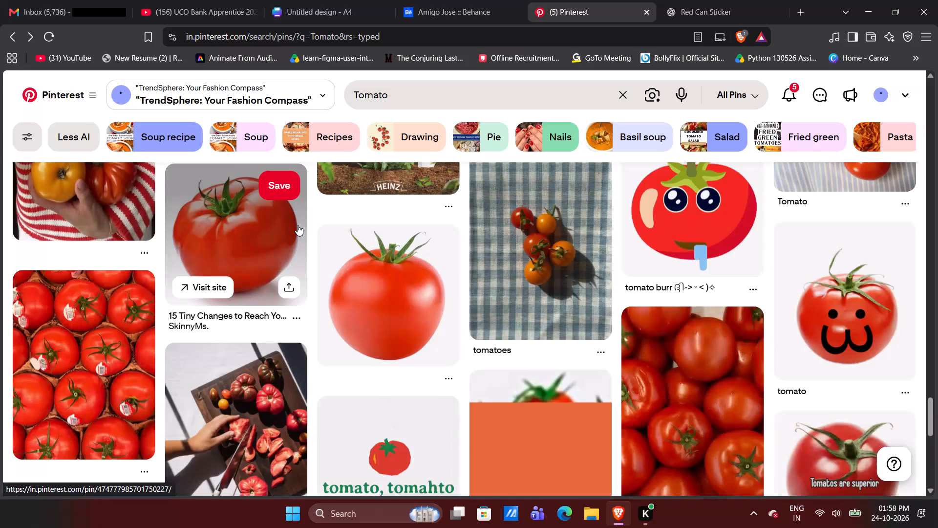
{"action": "scroll", "coordinate": [298, 225], "scroll_direction": "up", "scroll_amount": 3}
{"action": "scroll", "coordinate": [298, 225], "scroll_direction": "right", "scroll_amount": 2}
{"action": "scroll", "coordinate": [298, 225], "scroll_direction": "down", "scroll_amount": 4}
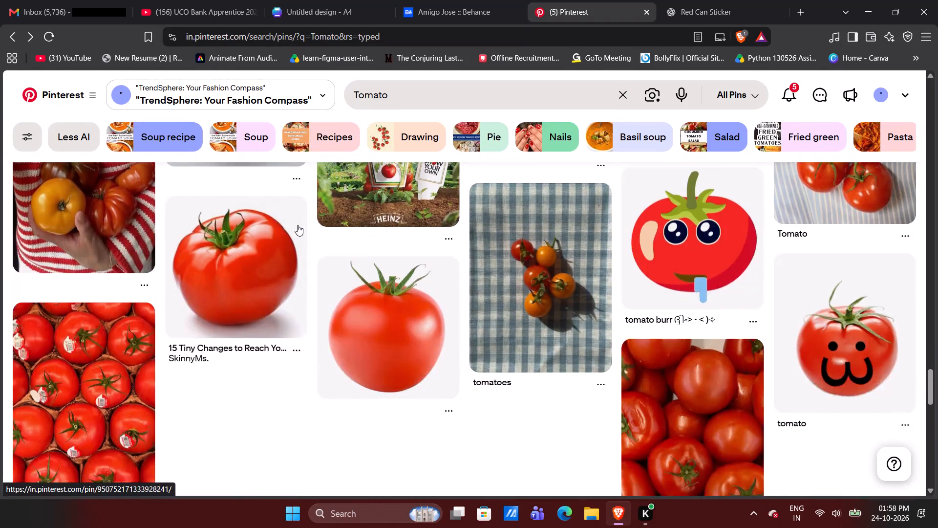
{"action": "scroll", "coordinate": [298, 225], "scroll_direction": "down", "scroll_amount": 10}
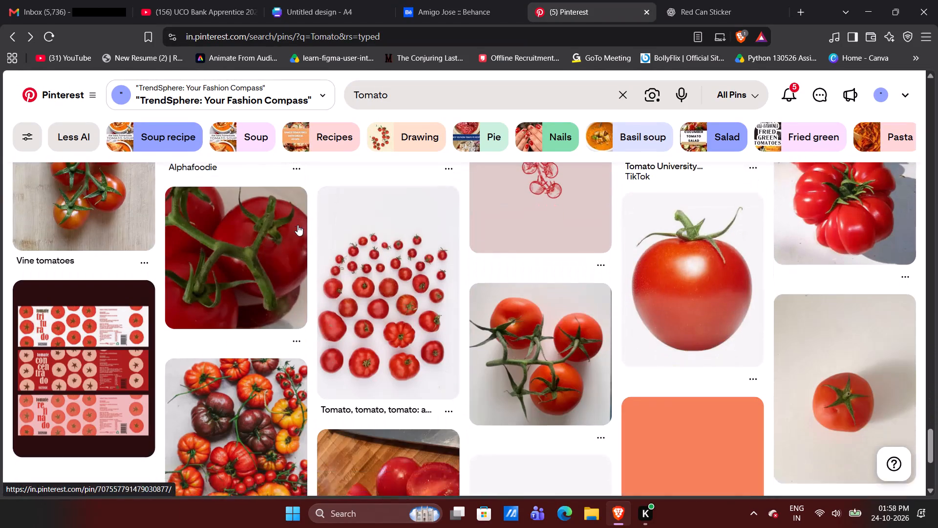
{"action": "scroll", "coordinate": [298, 225], "scroll_direction": "down", "scroll_amount": 6}
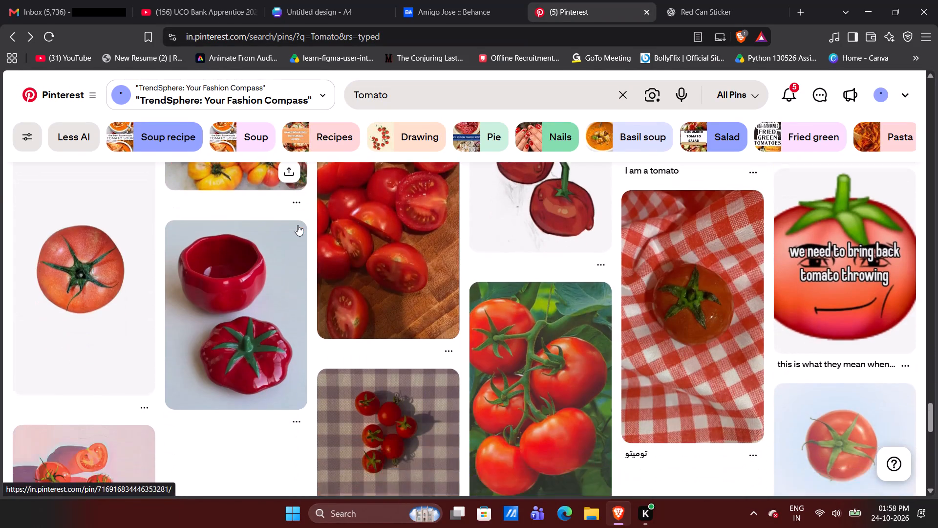
{"action": "scroll", "coordinate": [298, 225], "scroll_direction": "down", "scroll_amount": 2}
{"action": "scroll", "coordinate": [298, 225], "scroll_direction": "up", "scroll_amount": 1}
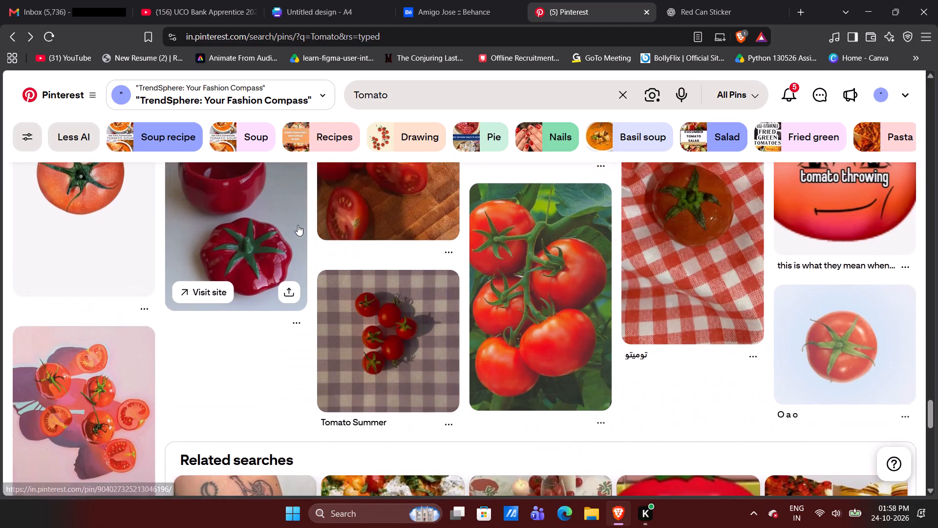
{"action": "scroll", "coordinate": [494, 248], "scroll_direction": "down", "scroll_amount": 8}
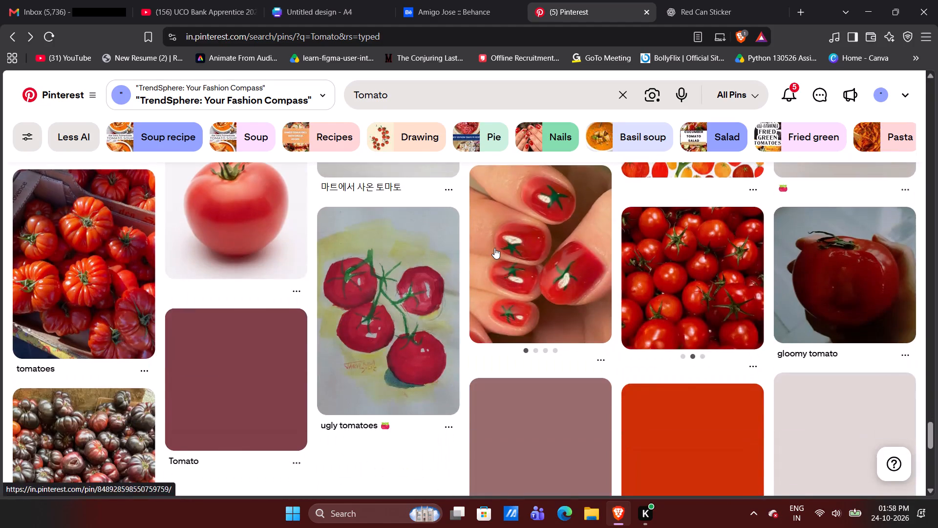
{"action": "scroll", "coordinate": [494, 248], "scroll_direction": "down", "scroll_amount": 4}
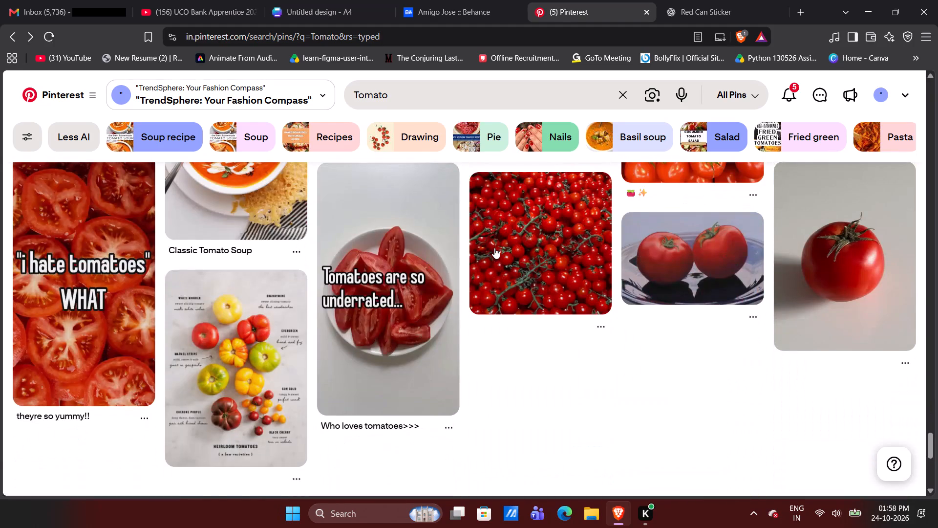
{"action": "scroll", "coordinate": [494, 248], "scroll_direction": "down", "scroll_amount": 3}
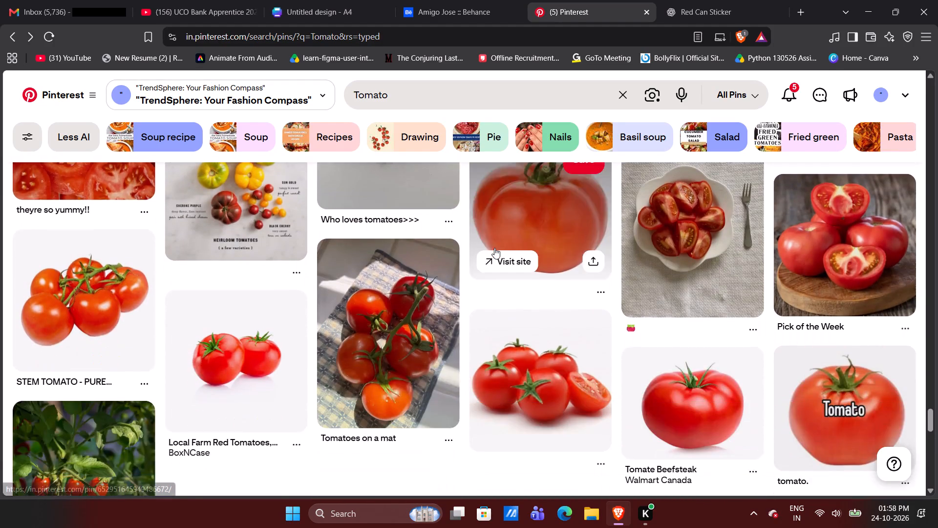
{"action": "scroll", "coordinate": [494, 248], "scroll_direction": "down", "scroll_amount": 3}
{"action": "scroll", "coordinate": [494, 248], "scroll_direction": "up", "scroll_amount": 3}
{"action": "scroll", "coordinate": [418, 231], "scroll_direction": "up", "scroll_amount": 1}
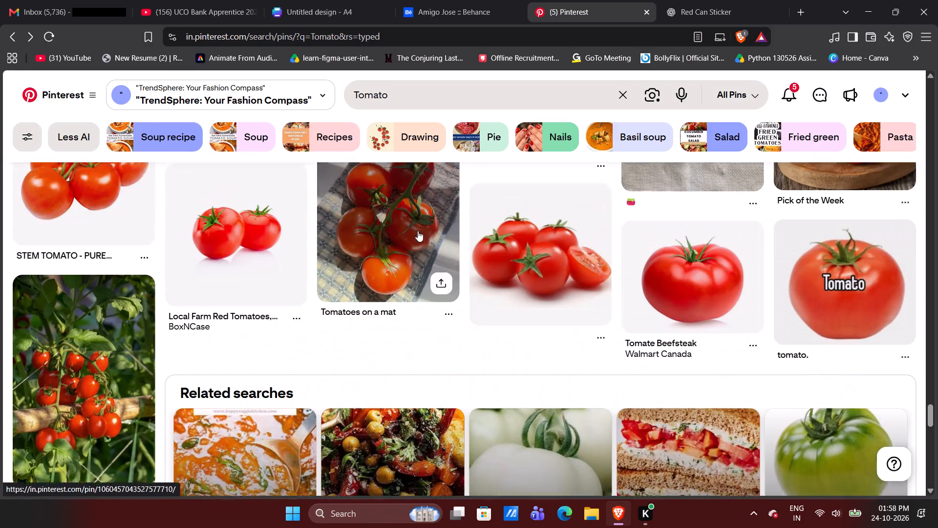
{"action": "scroll", "coordinate": [418, 231], "scroll_direction": "up", "scroll_amount": 1}
{"action": "scroll", "coordinate": [198, 273], "scroll_direction": "right", "scroll_amount": 1}
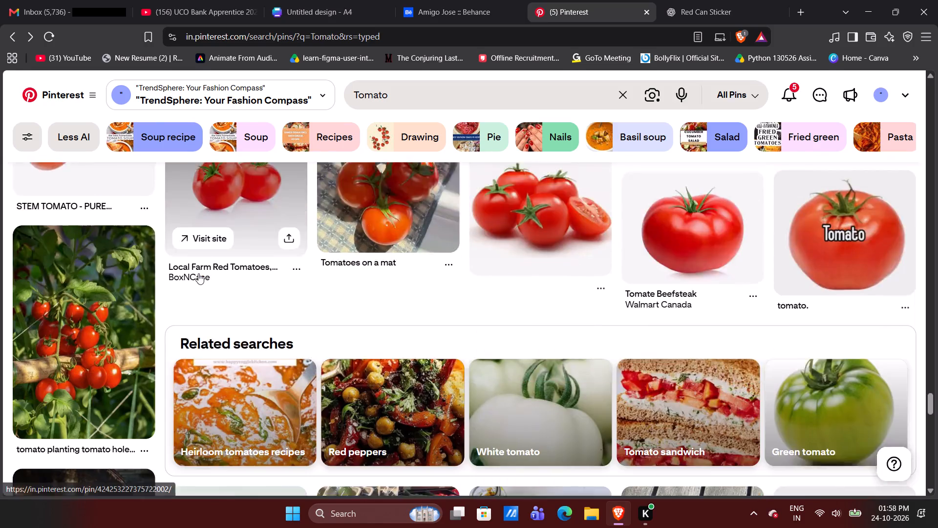
{"action": "scroll", "coordinate": [198, 273], "scroll_direction": "down", "scroll_amount": 3}
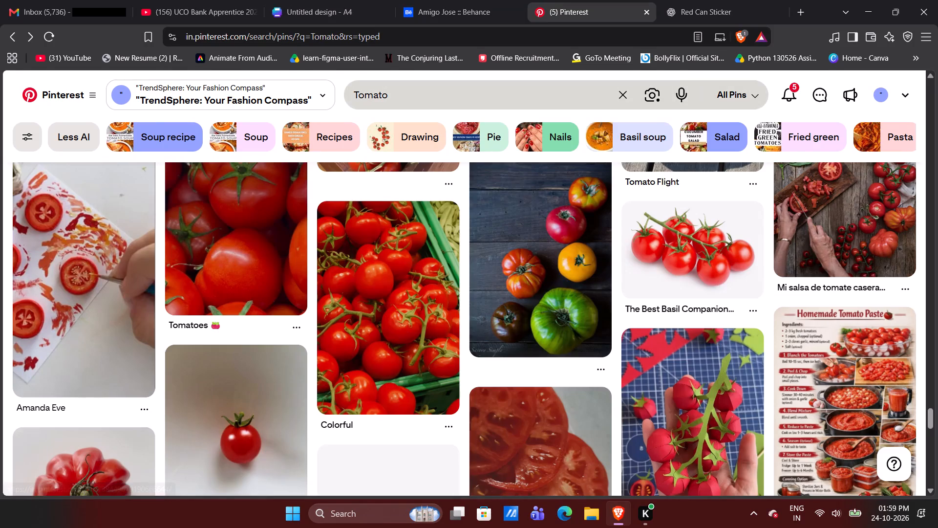
Refine the Pinterest search to the suggestion "tomato aesthetic".
{"action": "left_click", "coordinate": [435, 86]}
{"action": "key", "text": "space"}
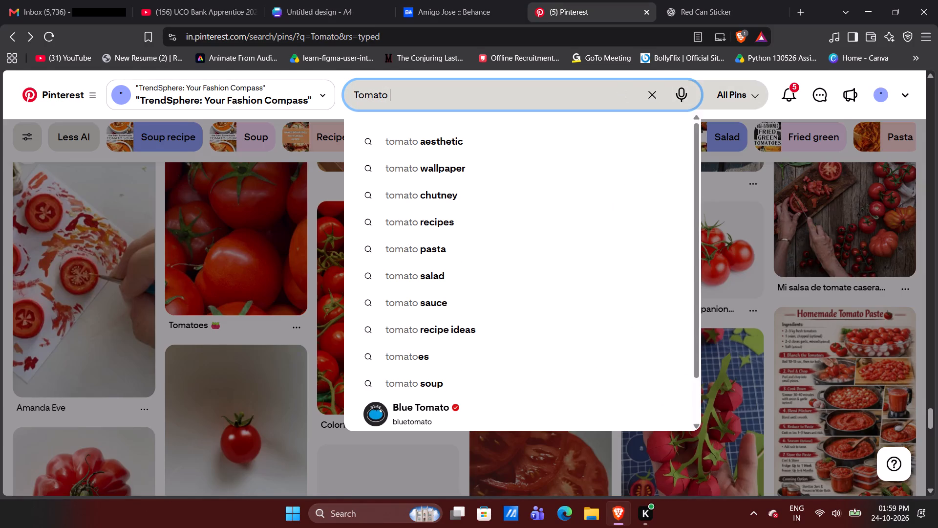
{"action": "left_click", "coordinate": [415, 150]}
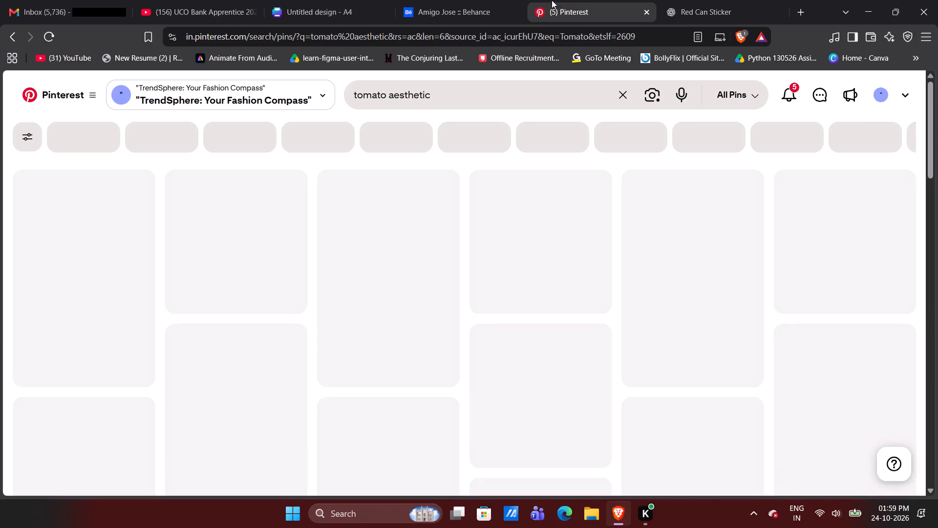
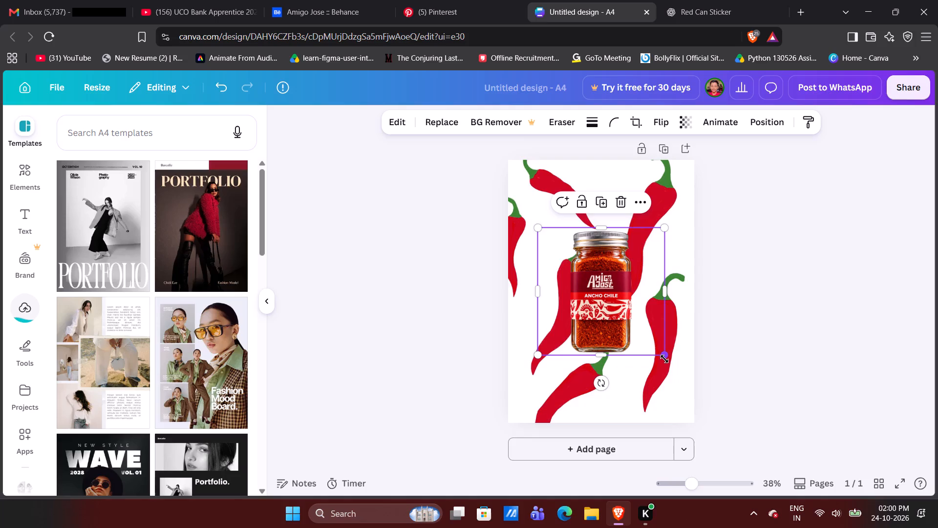
Shrink the pasted jar to about 40% of its size, place it near the page's upper-left corner and tilt it slightly clockwise.
{"action": "left_click_drag", "start_coordinate": [664, 359], "coordinate": [588, 286]}
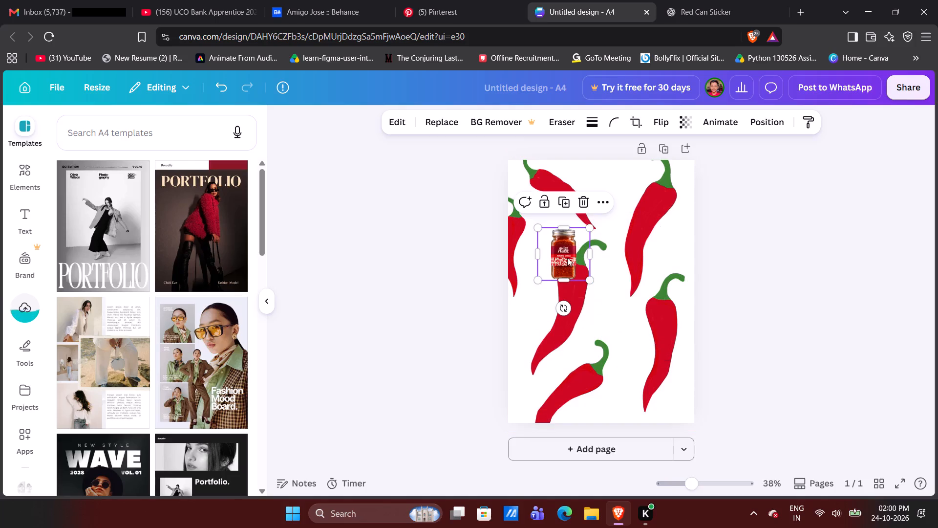
{"action": "left_click_drag", "start_coordinate": [567, 258], "coordinate": [553, 239]}
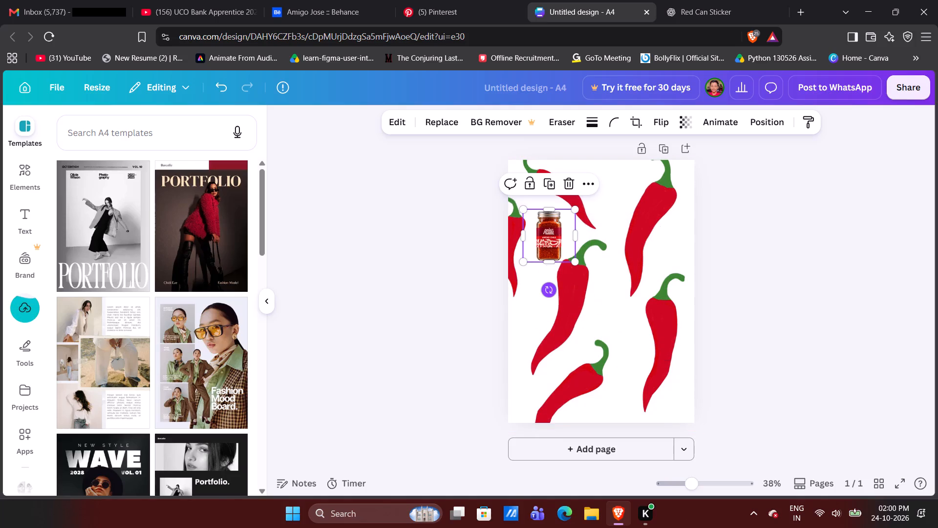
{"action": "left_click_drag", "start_coordinate": [547, 289], "coordinate": [531, 287]}
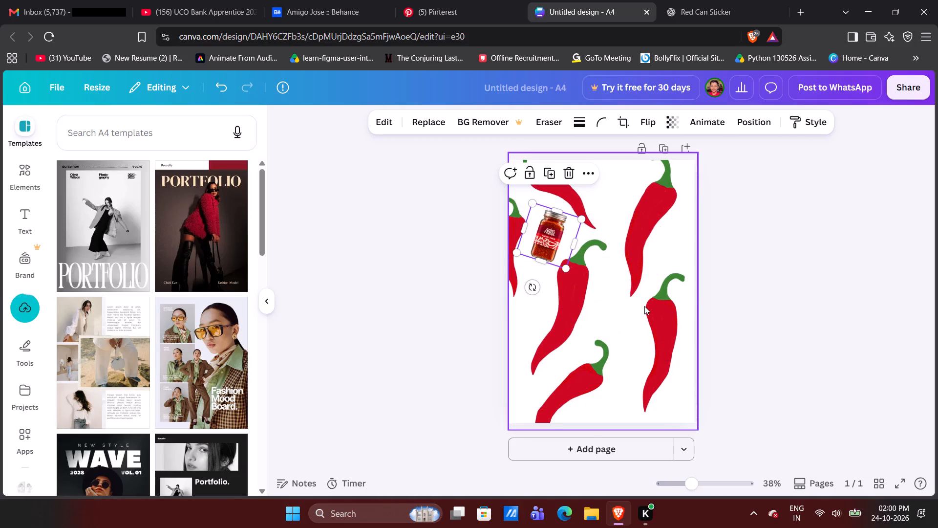
{"action": "left_click", "coordinate": [644, 306]}
Duplicate the tilted jar, enlarge the copy to nearly twice its size and place it between the chillies in the page's lower right half.
{"action": "left_click", "coordinate": [542, 236]}
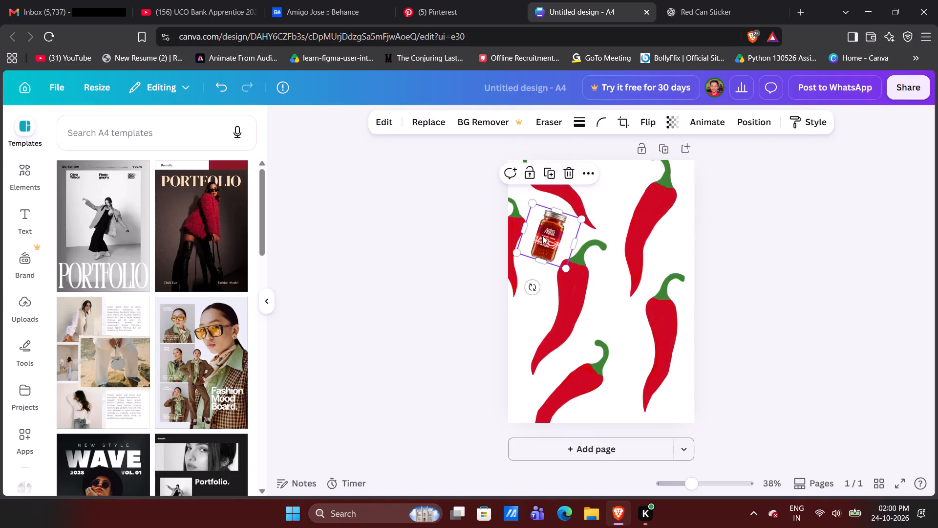
{"action": "key", "text": "ctrl+c"}
{"action": "left_click", "coordinate": [604, 323]}
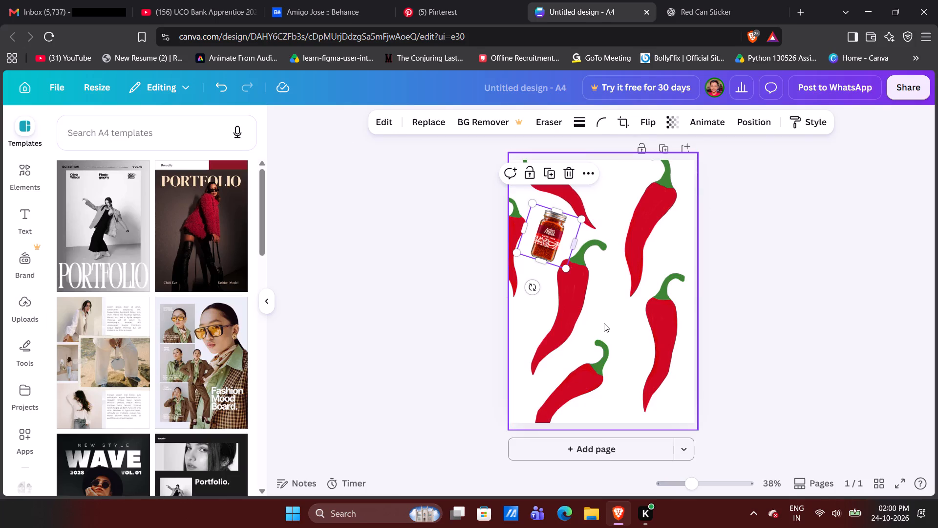
{"action": "key", "text": "ctrl+v"}
{"action": "left_click_drag", "start_coordinate": [545, 251], "coordinate": [583, 313]}
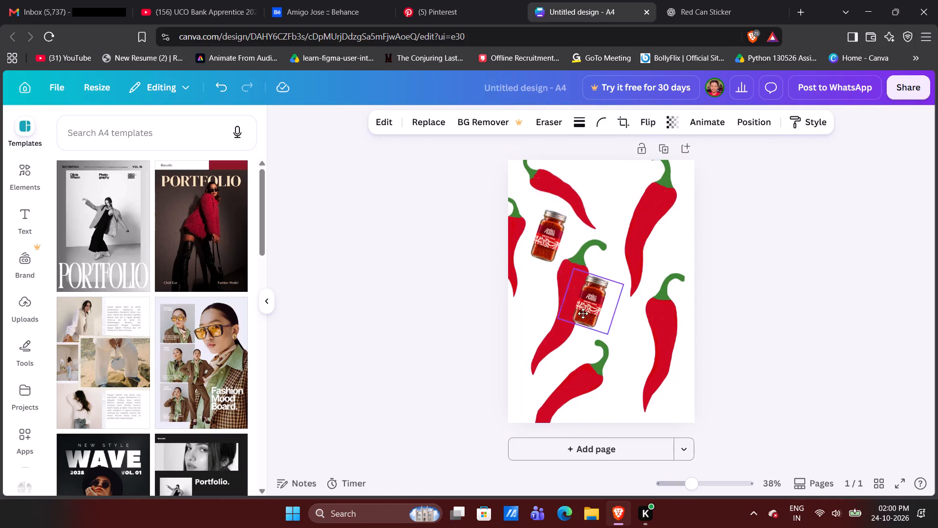
{"action": "left_click_drag", "start_coordinate": [583, 313], "coordinate": [599, 324]}
{"action": "left_click_drag", "start_coordinate": [619, 343], "coordinate": [624, 372]}
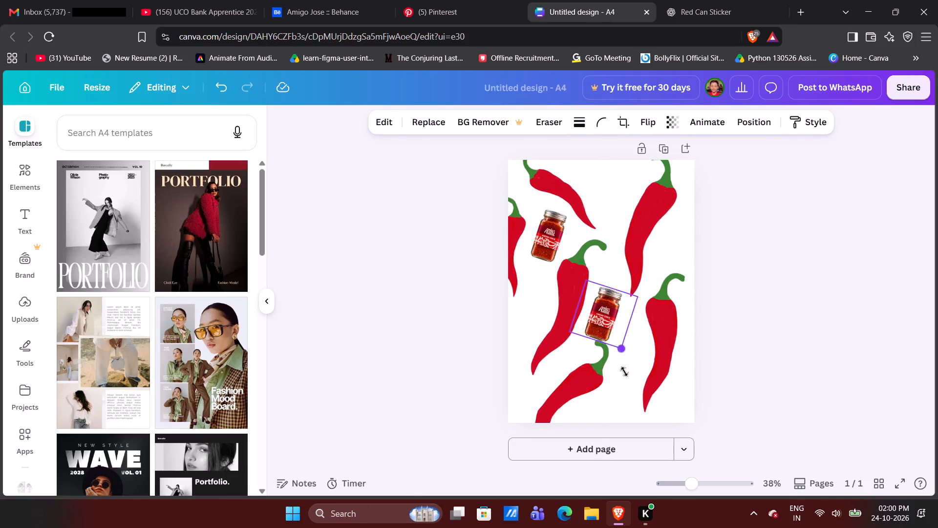
{"action": "left_click_drag", "start_coordinate": [624, 372], "coordinate": [629, 409]}
{"action": "left_click_drag", "start_coordinate": [622, 347], "coordinate": [617, 328]}
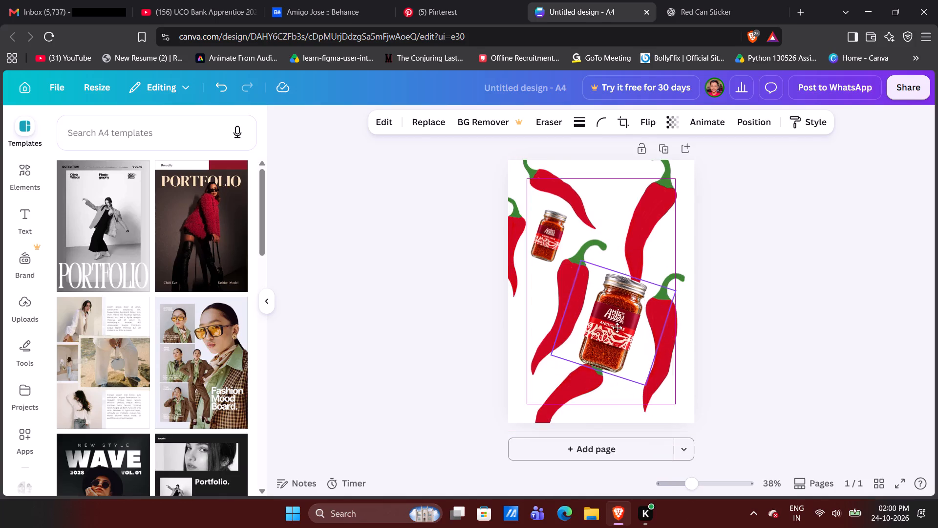
{"action": "left_click_drag", "start_coordinate": [617, 328], "coordinate": [613, 326]}
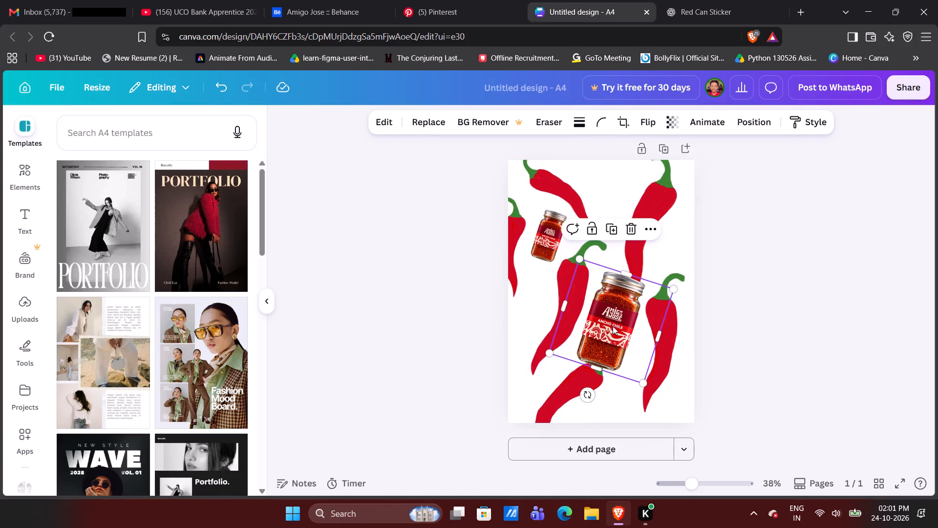
{"action": "left_click", "coordinate": [791, 244]}
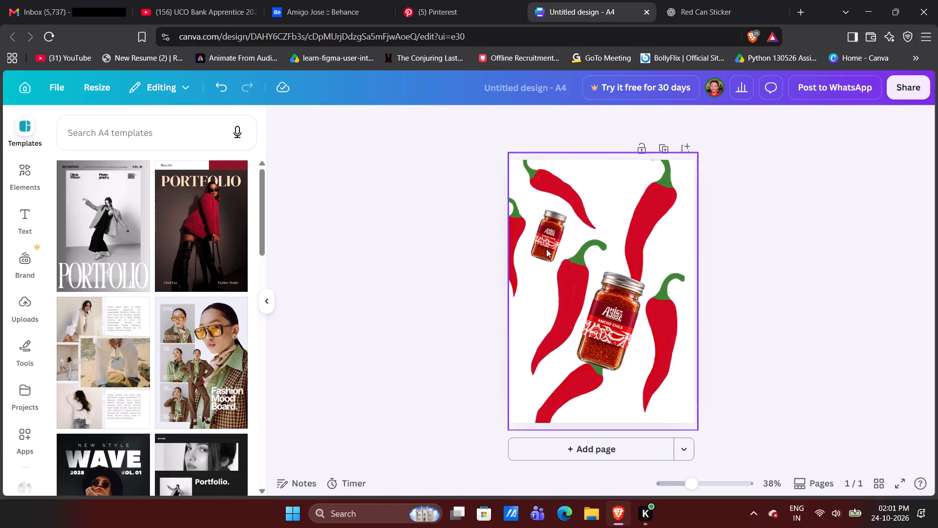
Delete the small jar near the page's upper-left corner, keeping the enlarged copy.
{"action": "left_click", "coordinate": [546, 249]}
{"action": "left_click", "coordinate": [568, 182]}
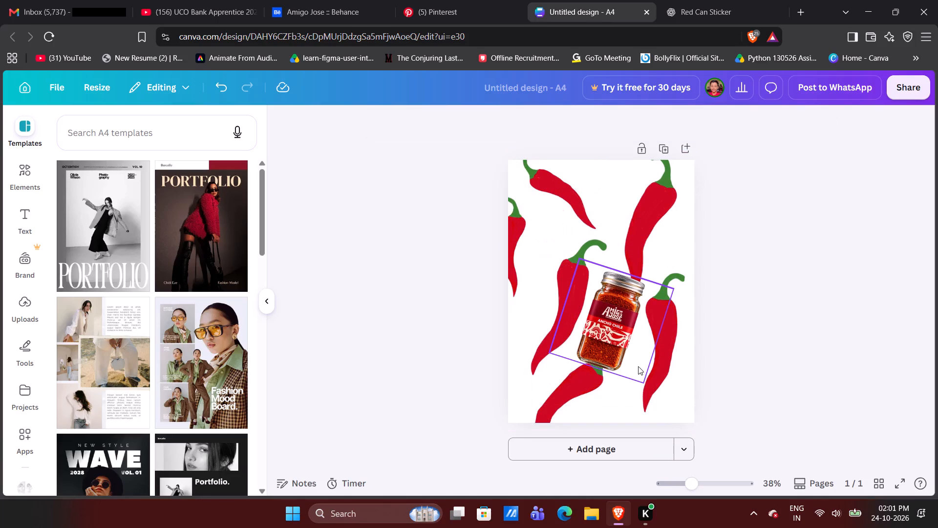
{"action": "left_click", "coordinate": [620, 333]}
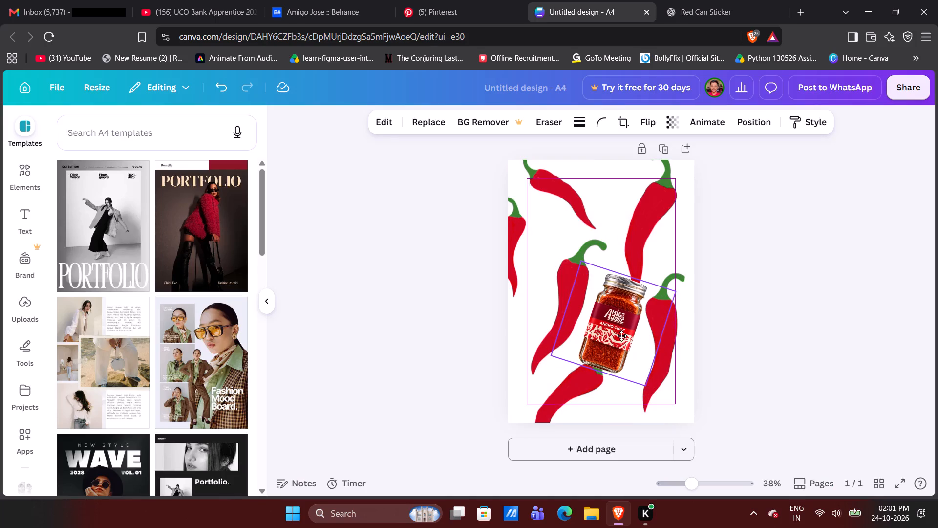
Switch to the Behance Amigo Jose project and examine its remaining packaging images for reference.
{"action": "left_click", "coordinate": [348, 0]}
{"action": "key", "text": "Right"}
{"action": "key", "text": "Right"}
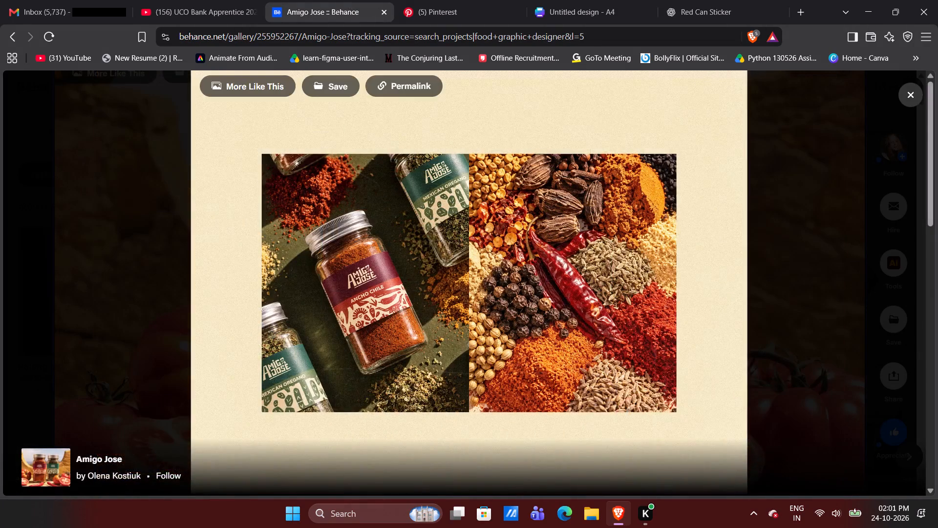
{"action": "key", "text": "Right"}
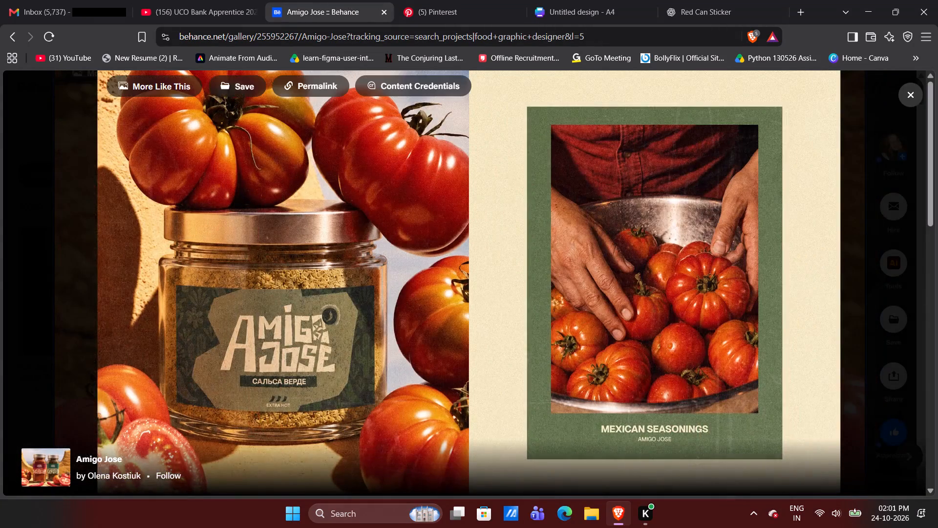
{"action": "key", "text": "Right"}
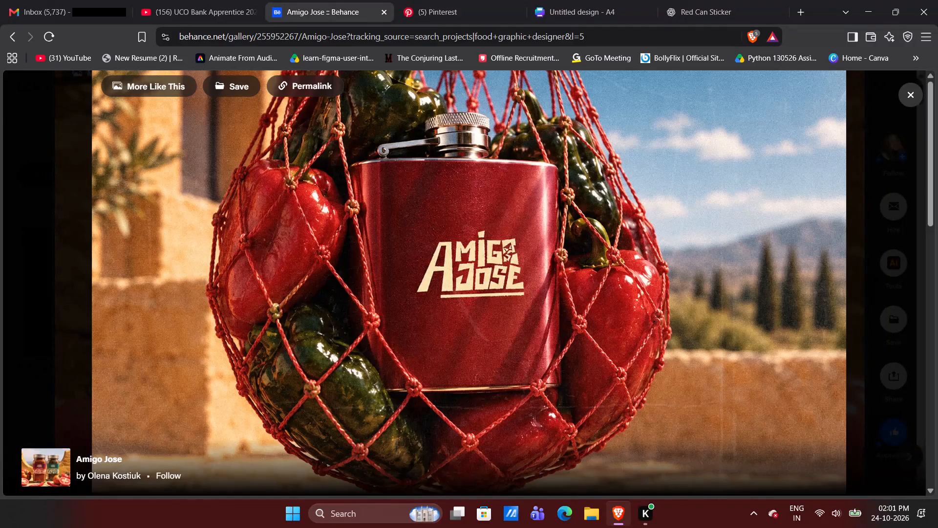
{"action": "key", "text": "Right"}
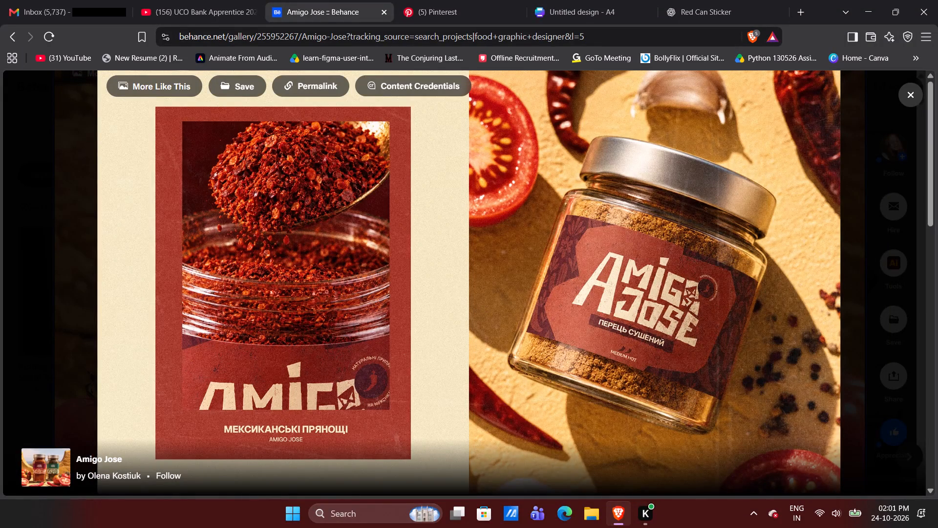
{"action": "key", "text": "Right"}
{"action": "key", "text": "Right"}
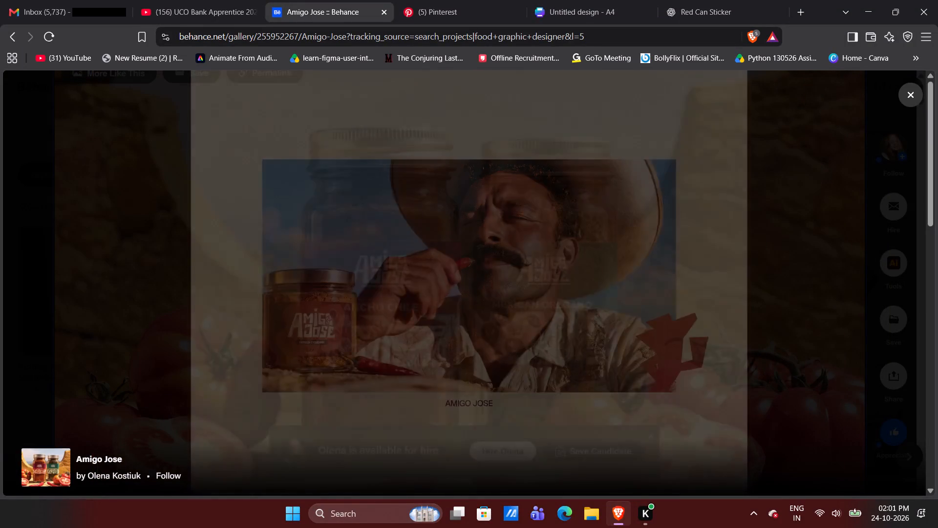
{"action": "key", "text": "Right"}
{"action": "key", "text": "Right"}
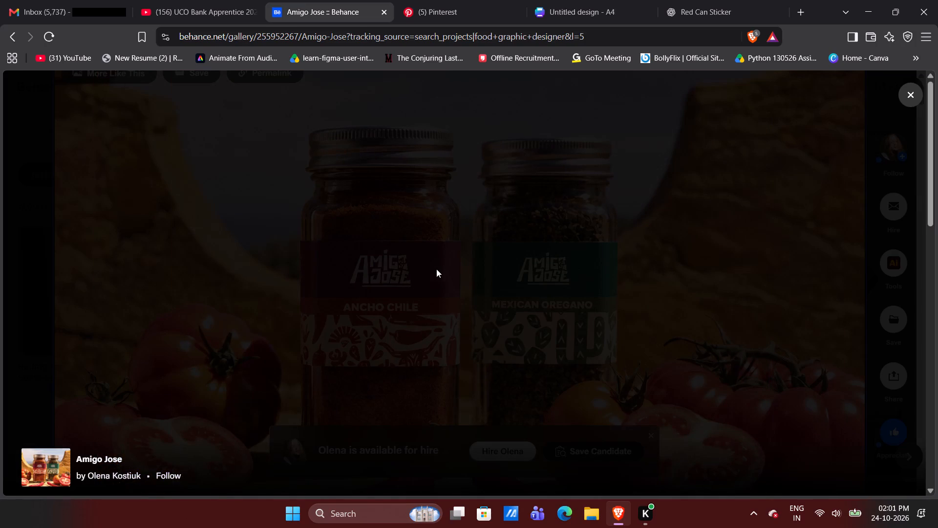
Switch to Pinterest and search for "Dried chillis".
{"action": "left_click", "coordinate": [449, 0]}
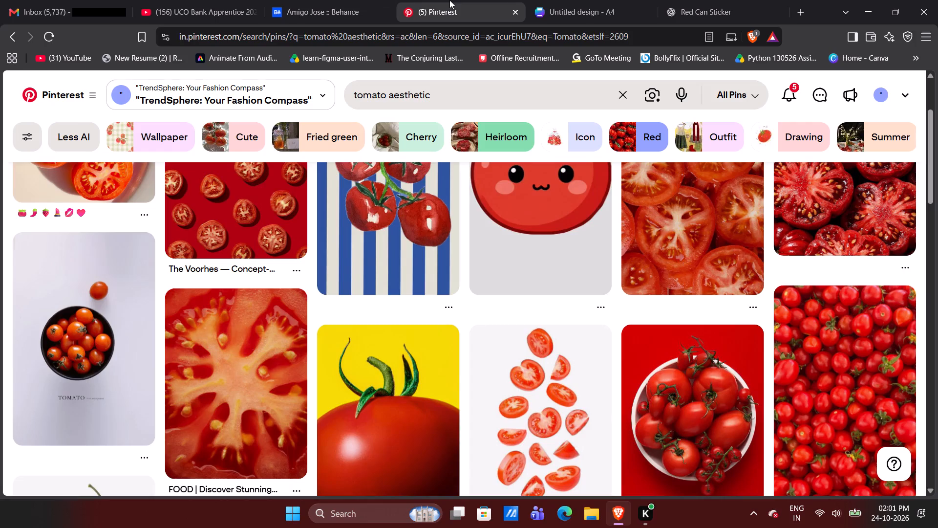
{"action": "triple_click", "coordinate": [443, 85]}
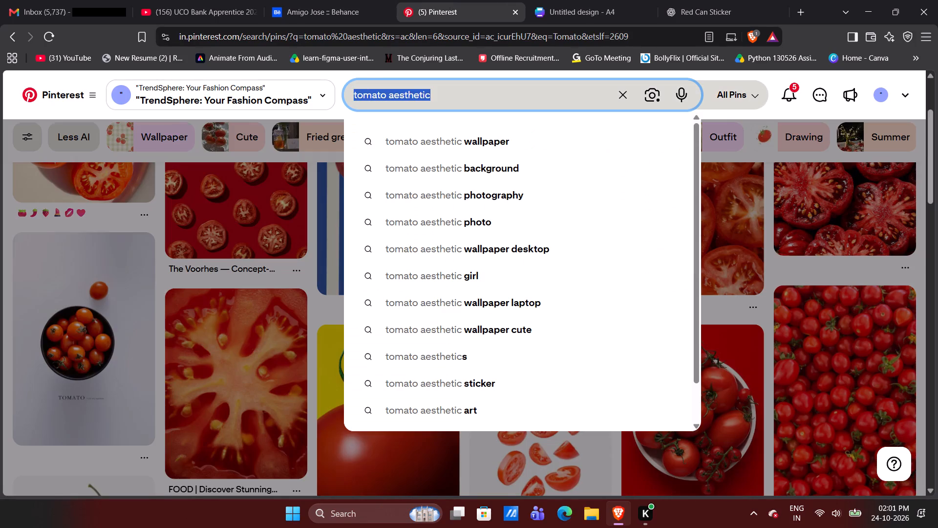
{"action": "type", "text": "Drie"}
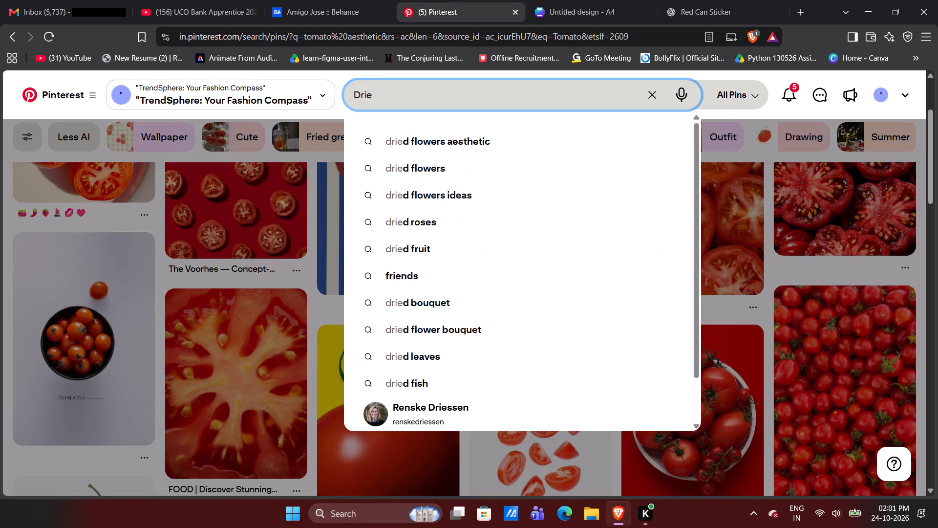
{"action": "type", "text": "d col"}
{"action": "key", "text": "BackSpace"}
{"action": "key", "text": "BackSpace"}
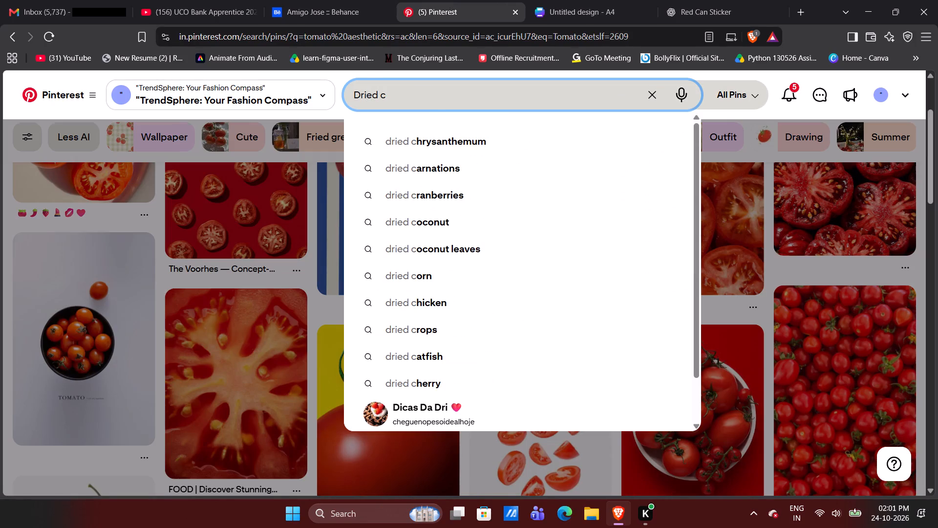
{"action": "type", "text": "illis"}
{"action": "key", "text": "BackSpace"}
{"action": "key", "text": "BackSpace"}
{"action": "key", "text": "BackSpace"}
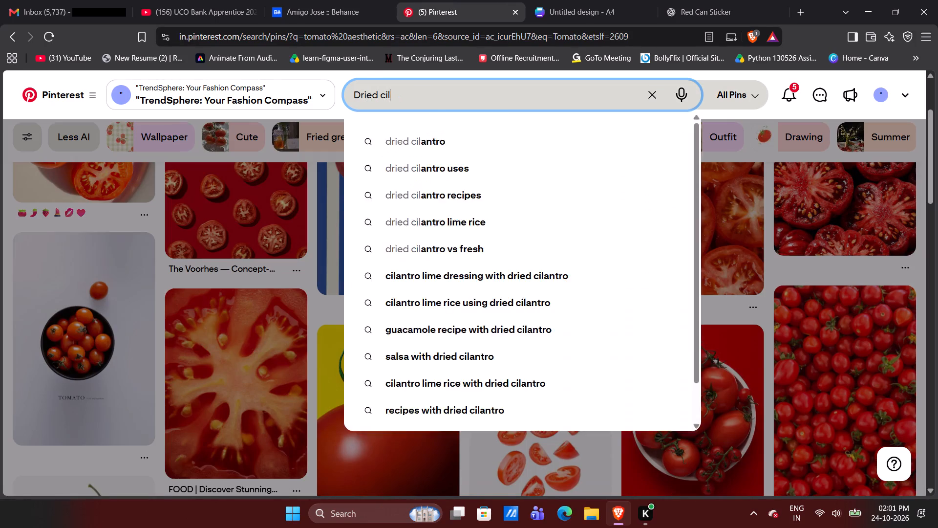
{"action": "key", "text": "BackSpace"}
{"action": "key", "text": "BackSpace"}
{"action": "type", "text": "hill"}
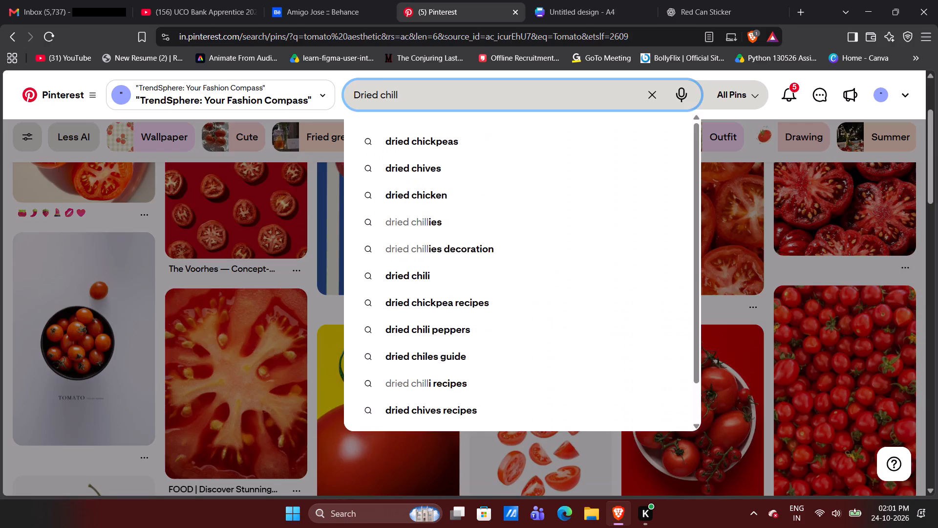
{"action": "key", "text": "i"}
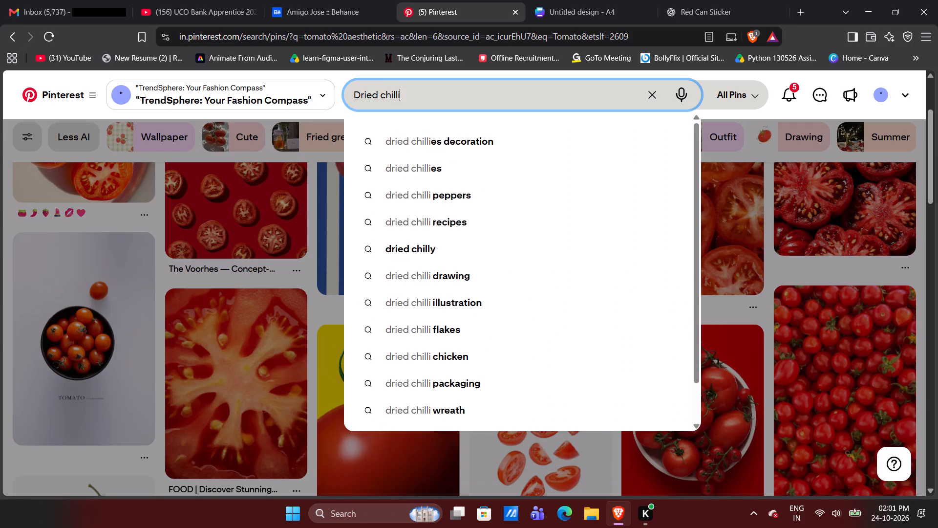
{"action": "key", "text": "s"}
{"action": "key", "text": "Return"}
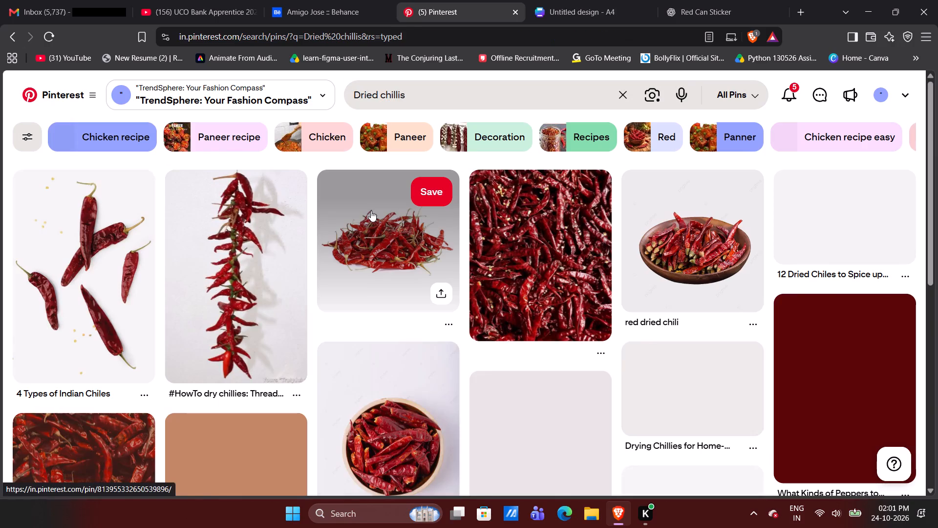
Browse the dried chilli pins further down the results and open the pin titled "chilly".
{"action": "scroll", "coordinate": [371, 211], "scroll_direction": "down", "scroll_amount": 4}
{"action": "scroll", "coordinate": [188, 266], "scroll_direction": "down", "scroll_amount": 1}
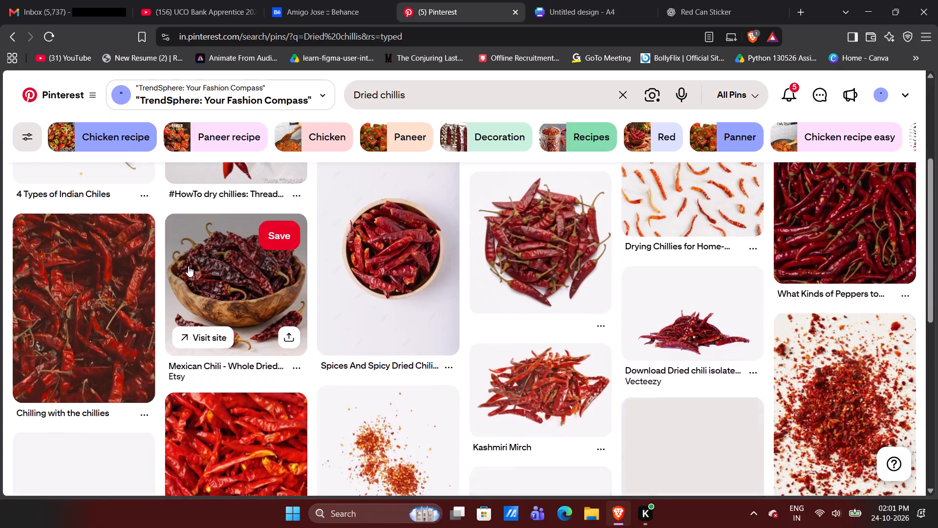
{"action": "scroll", "coordinate": [188, 266], "scroll_direction": "down", "scroll_amount": 1}
{"action": "scroll", "coordinate": [193, 314], "scroll_direction": "down", "scroll_amount": 2}
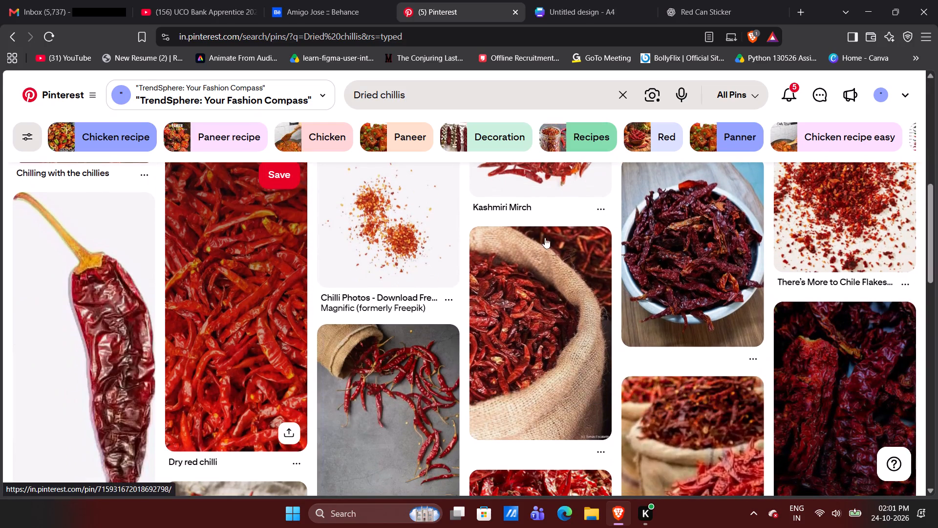
{"action": "scroll", "coordinate": [663, 232], "scroll_direction": "down", "scroll_amount": 2}
{"action": "left_click", "coordinate": [825, 294]}
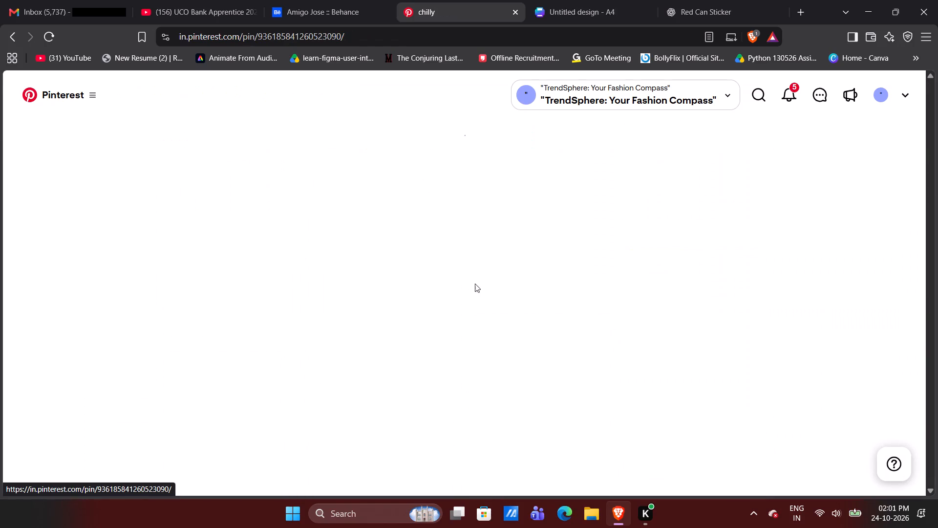
Copy the dried chilli image from the pin and paste it into the Canva A4 design.
{"action": "right_click", "coordinate": [181, 257]}
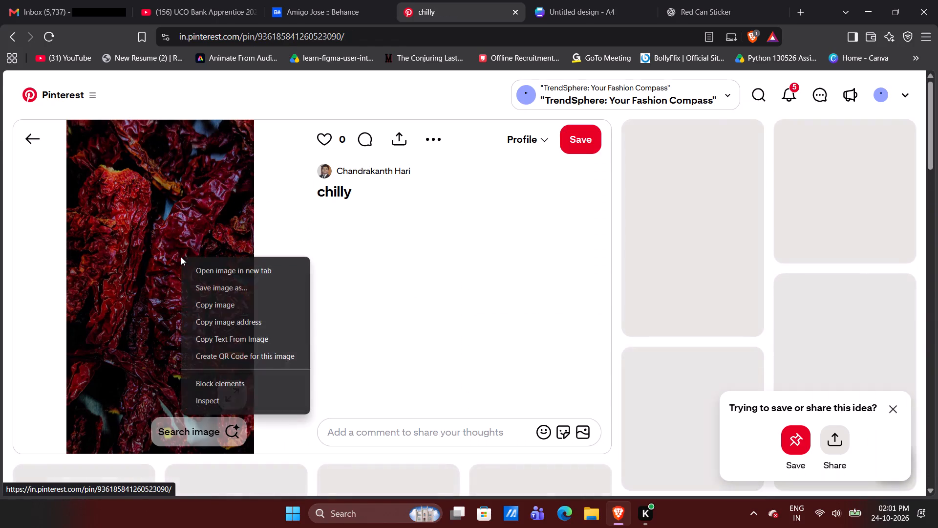
{"action": "left_click", "coordinate": [228, 308]}
{"action": "left_click", "coordinate": [548, 0]}
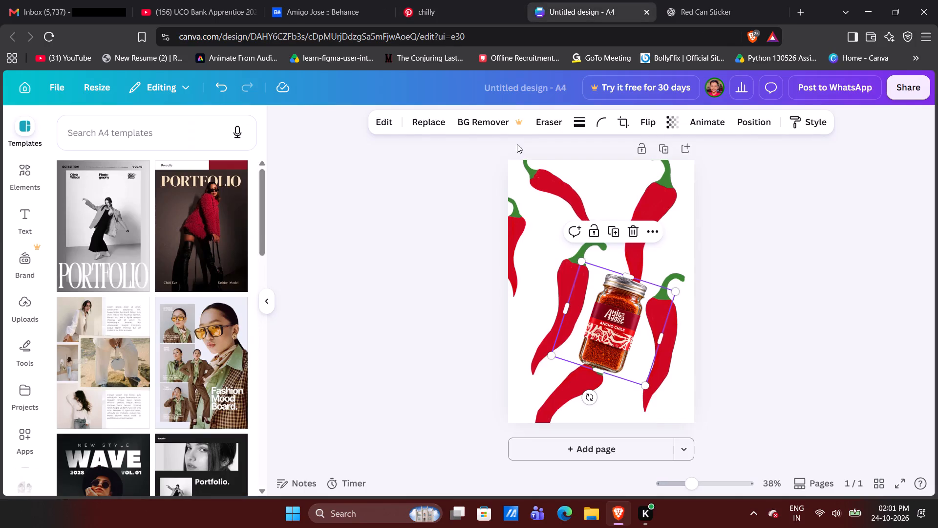
{"action": "key", "text": "ctrl+v"}
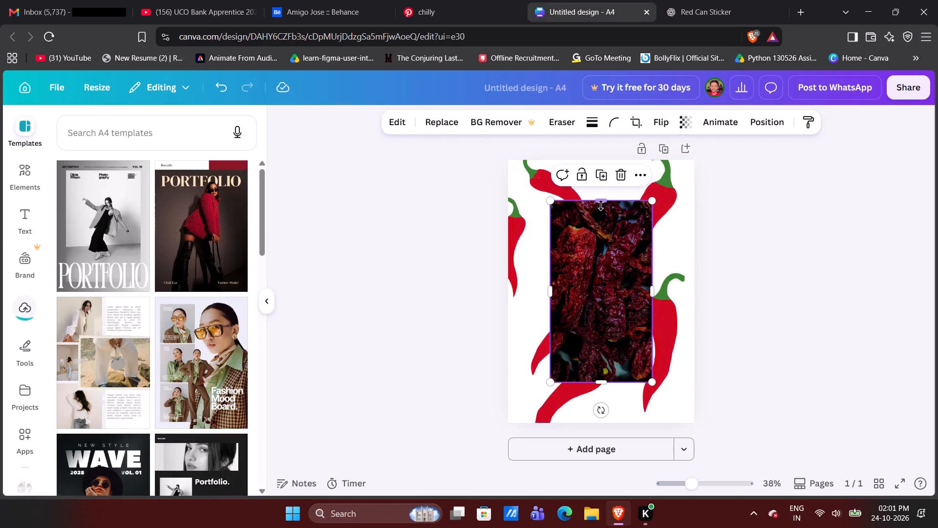
Send the dried chilli image to the back, behind the red chilli pattern and the jar.
{"action": "left_click", "coordinate": [618, 316]}
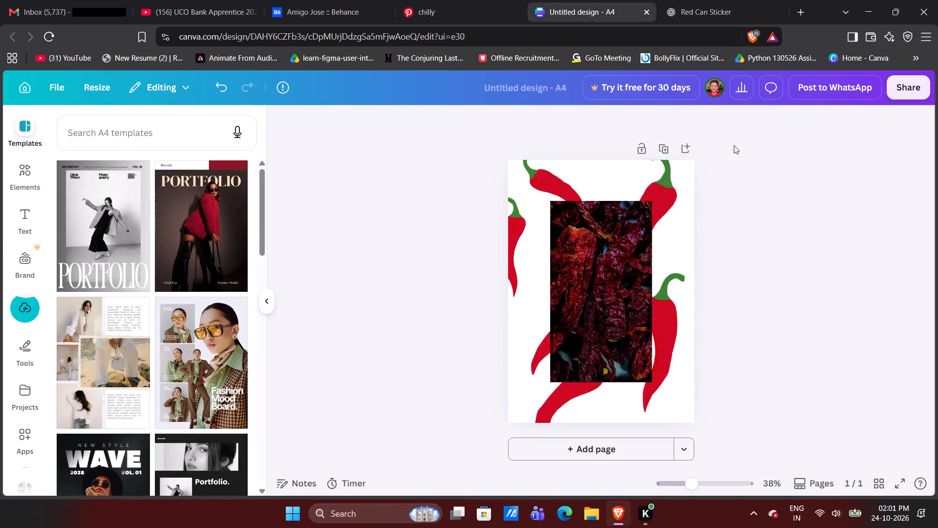
{"action": "left_click", "coordinate": [631, 242]}
{"action": "left_click", "coordinate": [761, 123]}
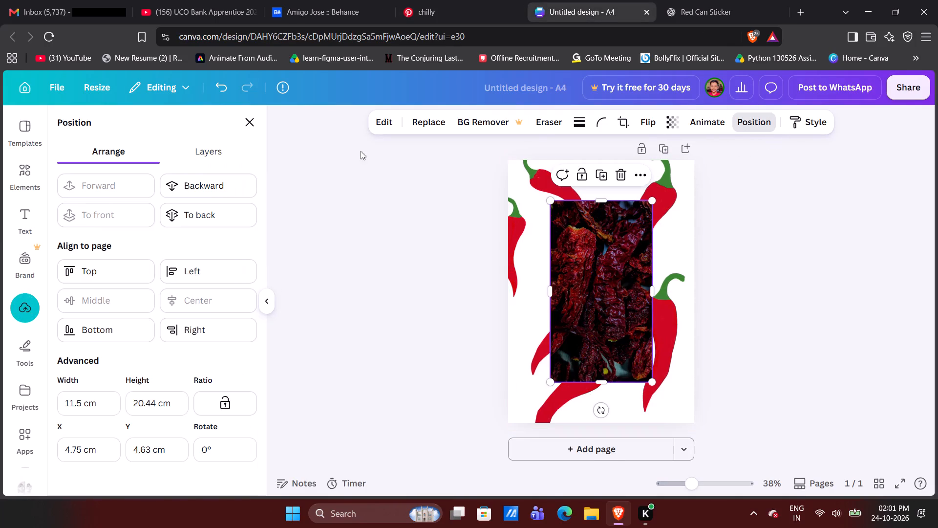
{"action": "left_click", "coordinate": [209, 219]}
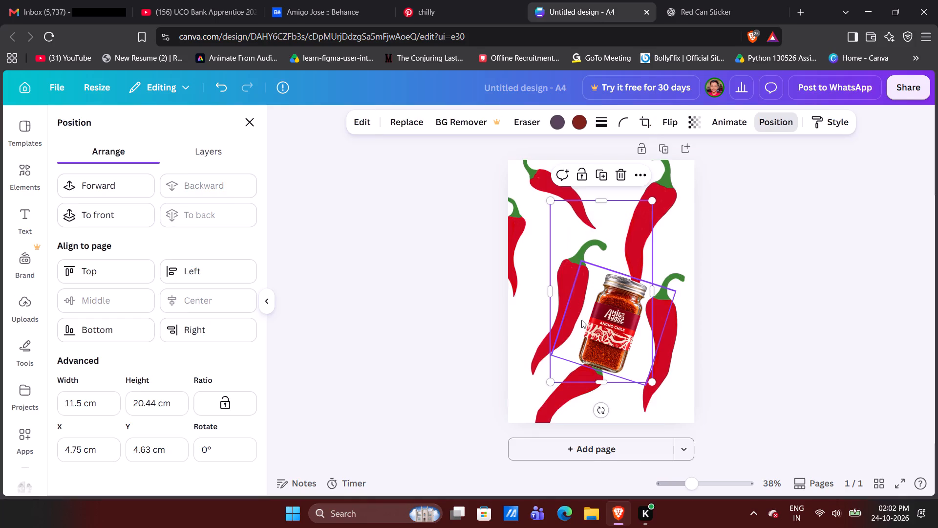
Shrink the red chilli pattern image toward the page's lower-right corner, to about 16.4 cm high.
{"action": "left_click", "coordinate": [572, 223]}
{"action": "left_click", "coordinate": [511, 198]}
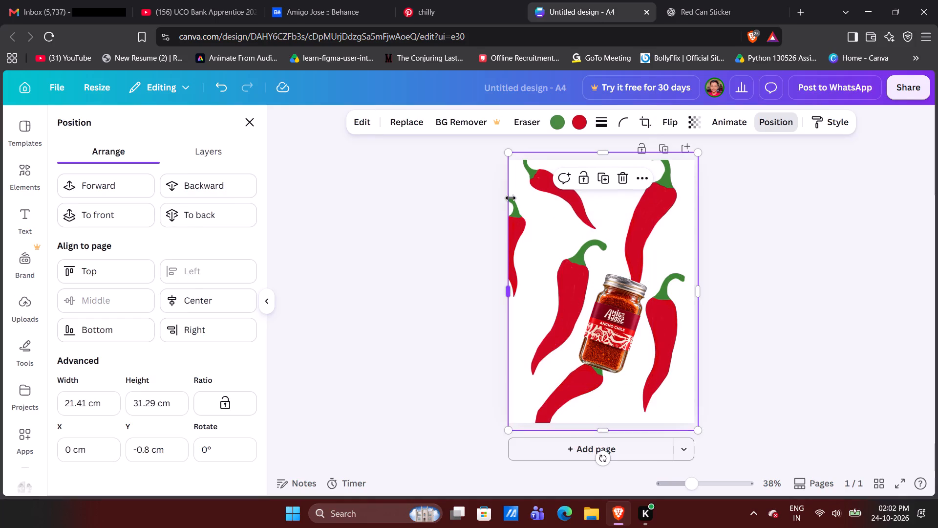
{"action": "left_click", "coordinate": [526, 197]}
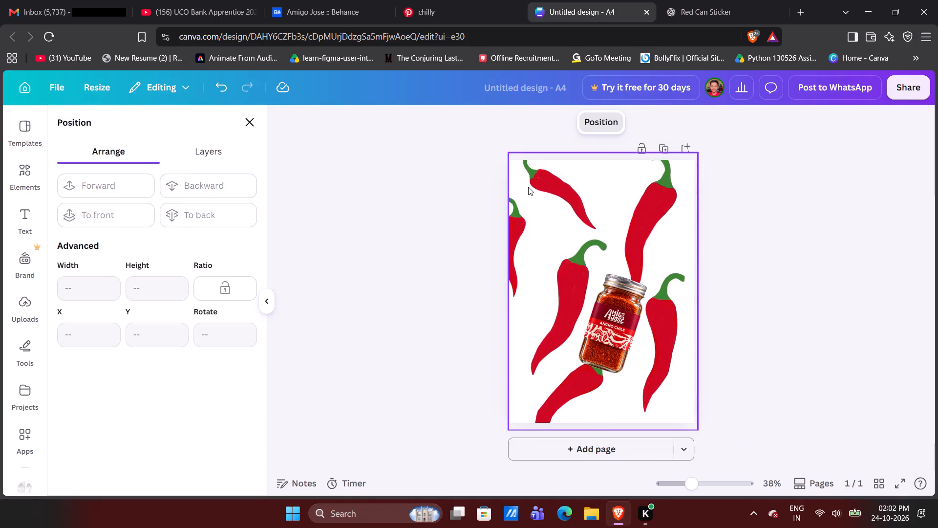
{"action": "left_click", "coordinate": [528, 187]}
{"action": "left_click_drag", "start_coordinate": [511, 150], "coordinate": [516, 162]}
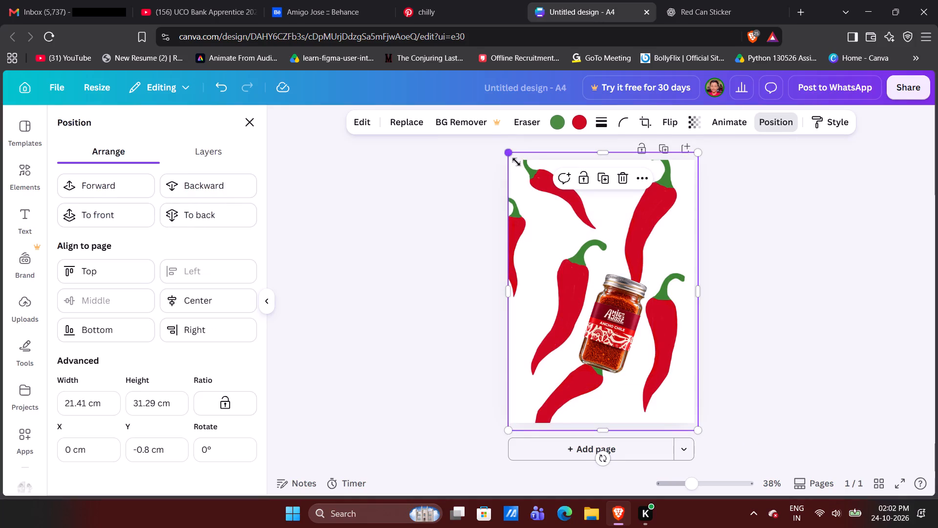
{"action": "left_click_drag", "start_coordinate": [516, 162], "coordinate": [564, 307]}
Fit the dried chilli image to the page's upper-left corner and resize it to about 22 × 13 cm, spanning the full page width.
{"action": "left_click", "coordinate": [564, 263]}
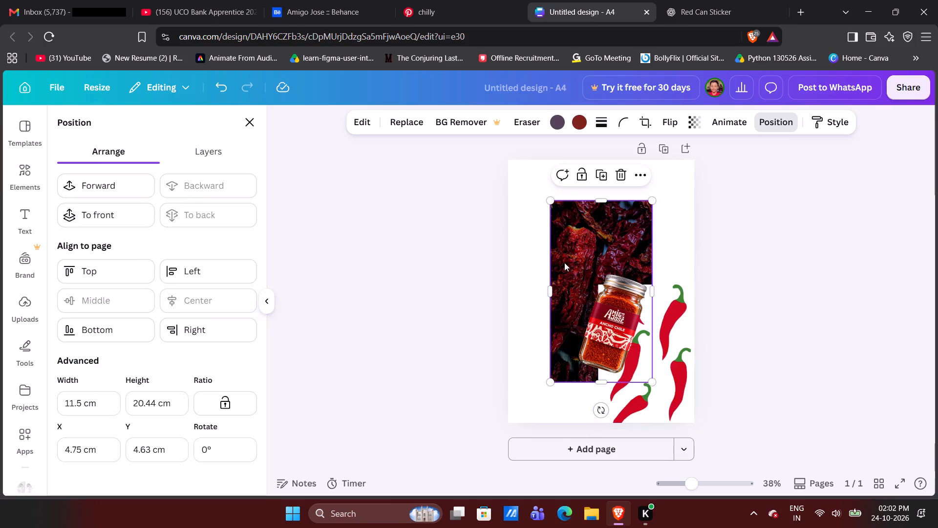
{"action": "left_click_drag", "start_coordinate": [564, 263], "coordinate": [518, 221]}
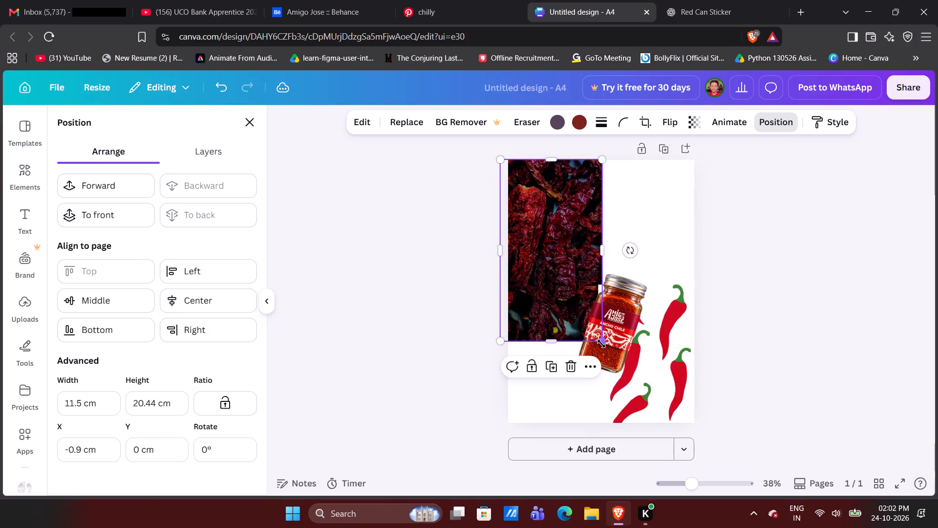
{"action": "left_click_drag", "start_coordinate": [602, 344], "coordinate": [571, 274]}
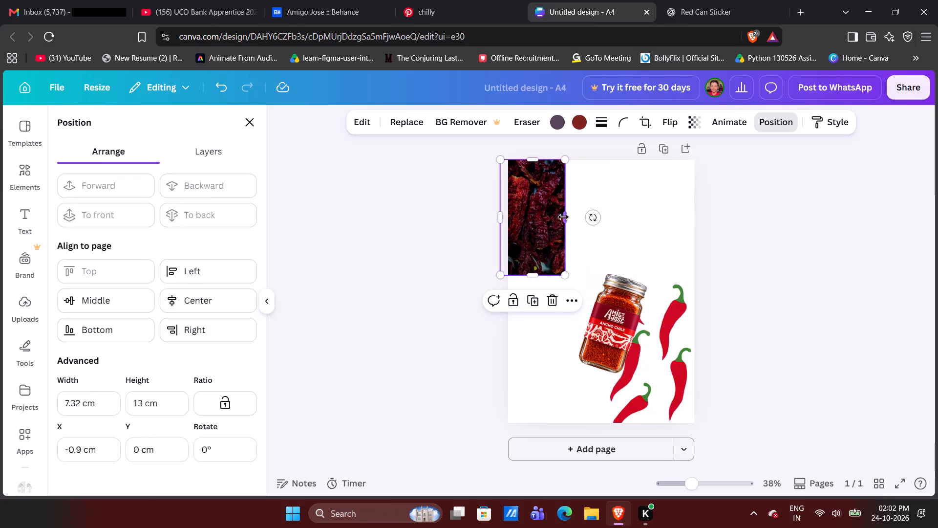
{"action": "left_click_drag", "start_coordinate": [563, 217], "coordinate": [598, 220]}
{"action": "left_click", "coordinate": [557, 214]}
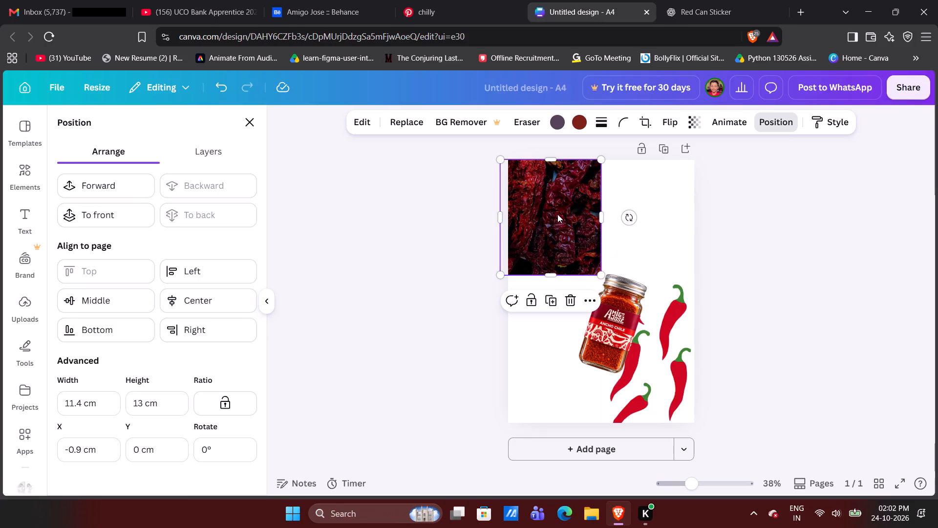
{"action": "left_click_drag", "start_coordinate": [557, 214], "coordinate": [565, 215]}
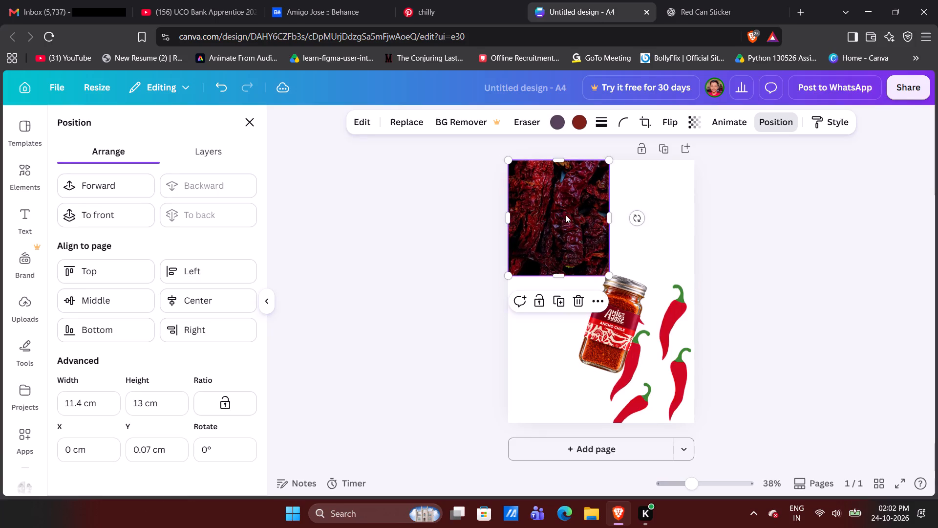
{"action": "left_click_drag", "start_coordinate": [611, 215], "coordinate": [706, 208]}
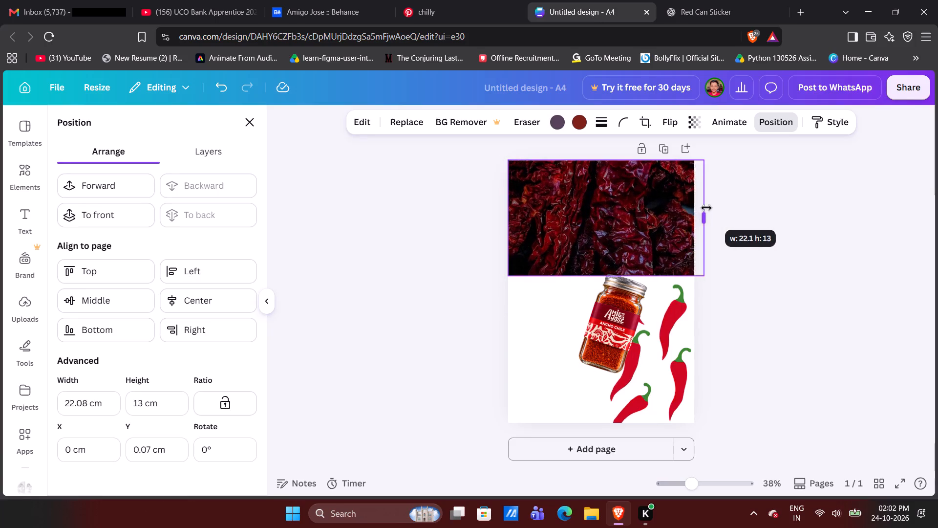
{"action": "left_click_drag", "start_coordinate": [706, 208], "coordinate": [707, 208]}
{"action": "left_click", "coordinate": [774, 208]}
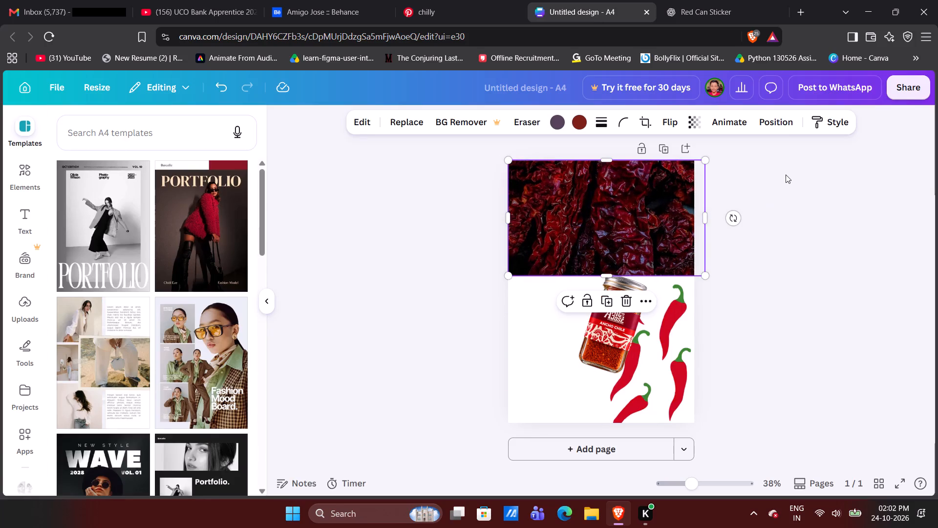
{"action": "left_click", "coordinate": [786, 175]}
Extend the dried chilli image's lower edge down to meet the top of the red chilli pattern image.
{"action": "left_click", "coordinate": [765, 379]}
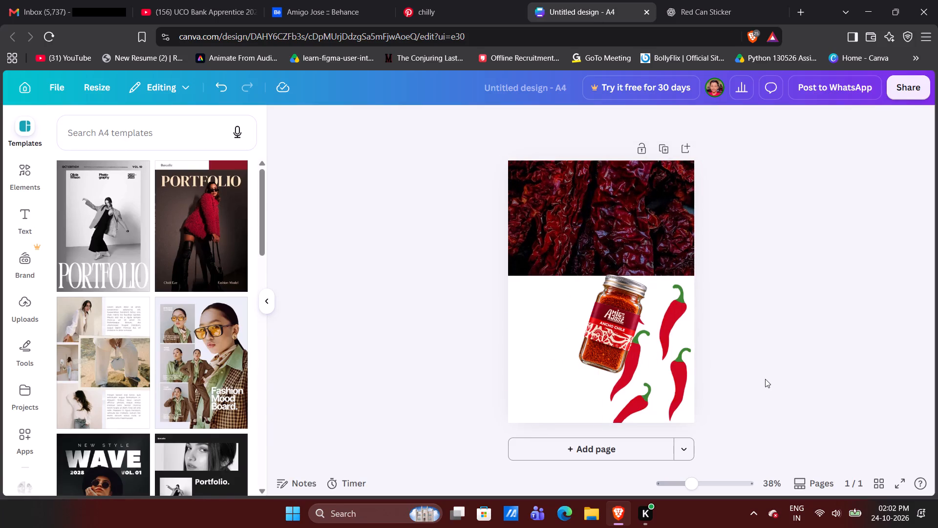
{"action": "left_click", "coordinate": [668, 370]}
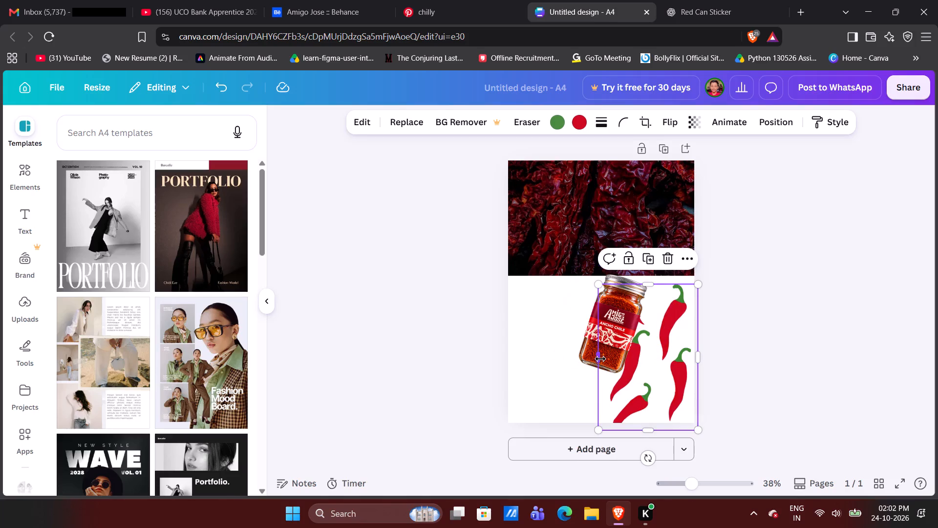
{"action": "left_click", "coordinate": [589, 242]}
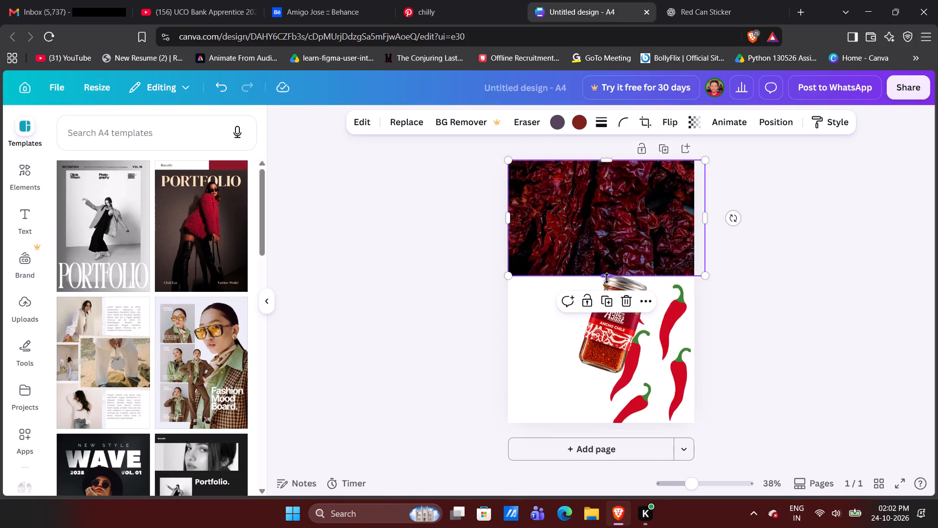
{"action": "left_click_drag", "start_coordinate": [607, 278], "coordinate": [608, 287]}
{"action": "left_click", "coordinate": [774, 305]}
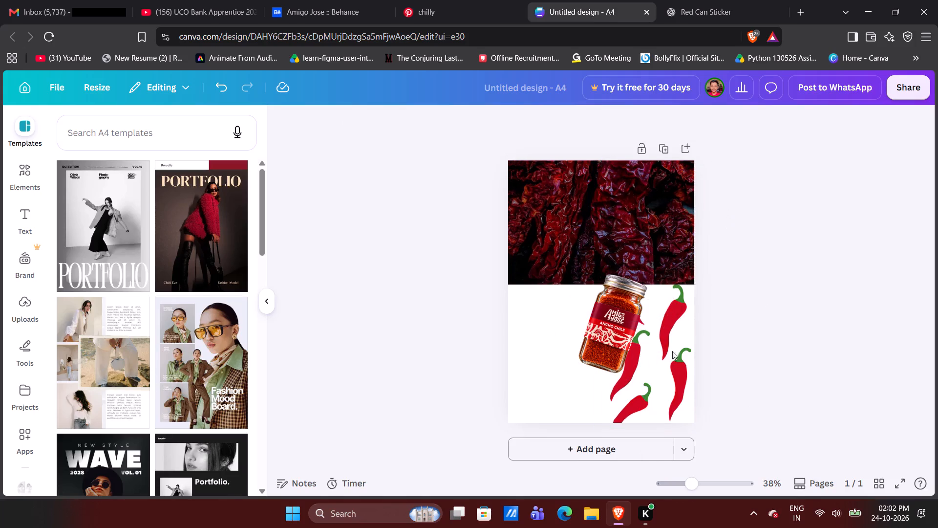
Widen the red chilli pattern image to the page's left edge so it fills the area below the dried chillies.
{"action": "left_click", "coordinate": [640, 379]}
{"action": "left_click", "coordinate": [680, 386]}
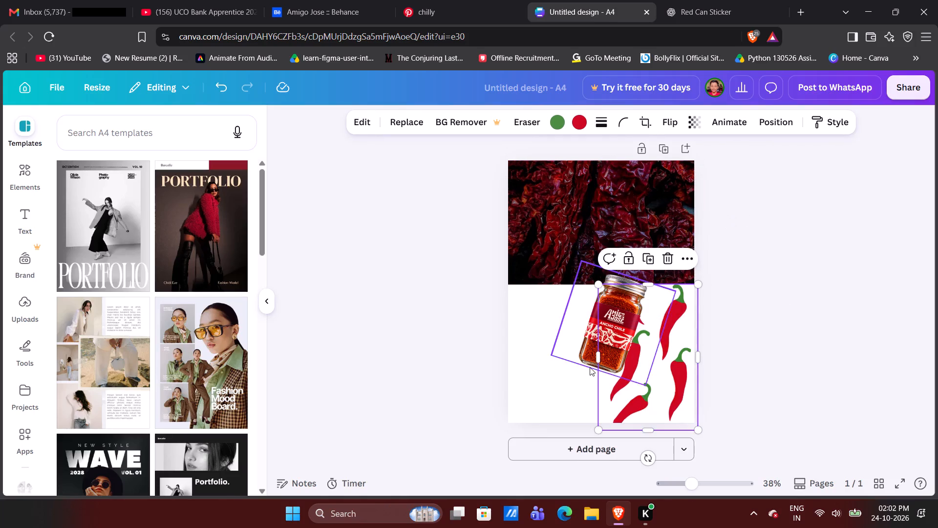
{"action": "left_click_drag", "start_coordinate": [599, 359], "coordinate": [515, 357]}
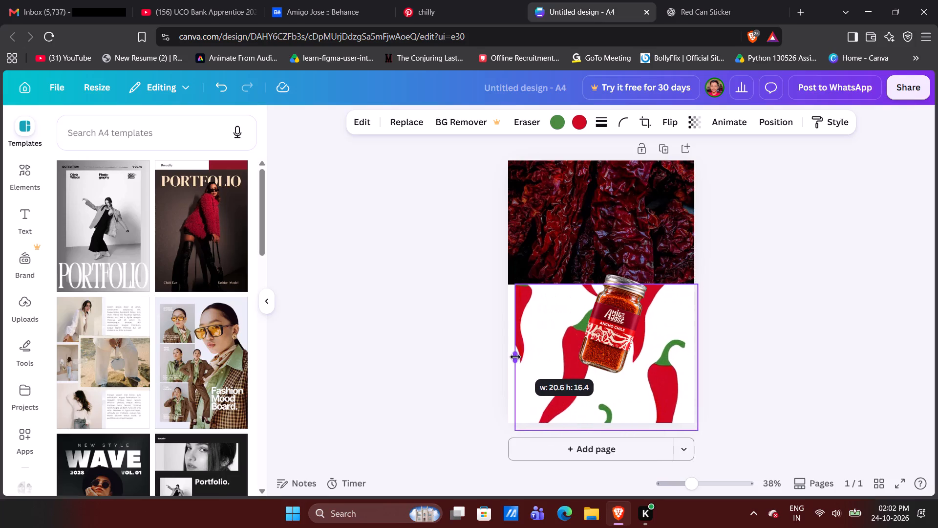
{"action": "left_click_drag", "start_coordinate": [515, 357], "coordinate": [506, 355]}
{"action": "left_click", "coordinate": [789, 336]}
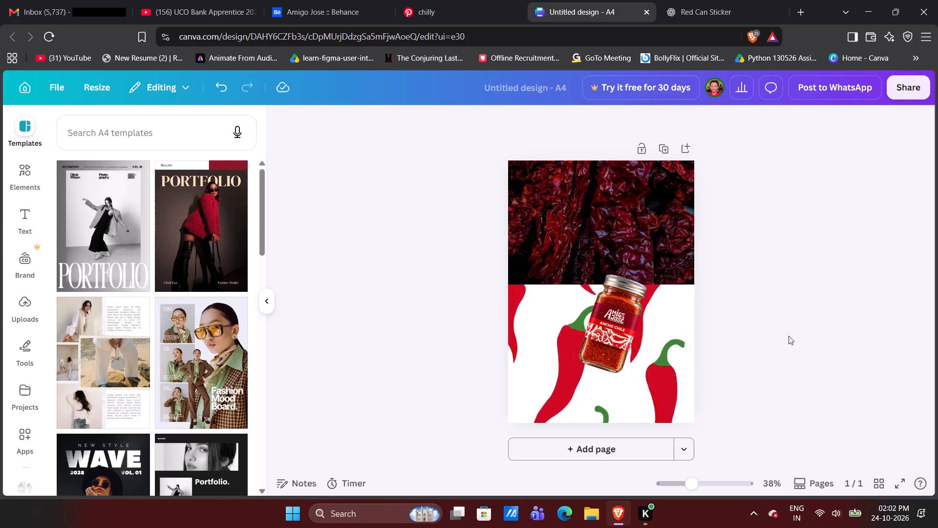
Move the Amigo Jose jar up and slightly left so it overlaps the dried chilli image's lower edge.
{"action": "left_click_drag", "start_coordinate": [624, 321], "coordinate": [609, 283]}
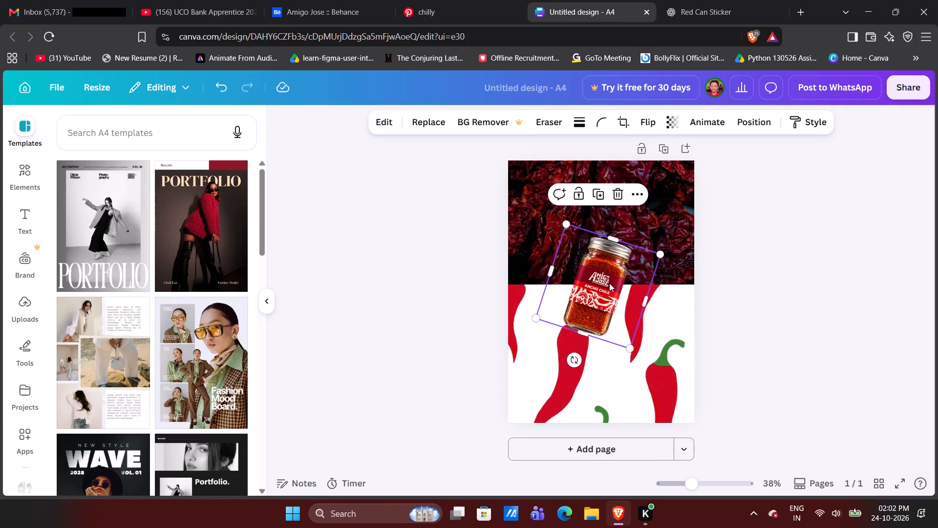
Delete the red chilli pattern image from the lower part of the page.
{"action": "left_click", "coordinate": [650, 374]}
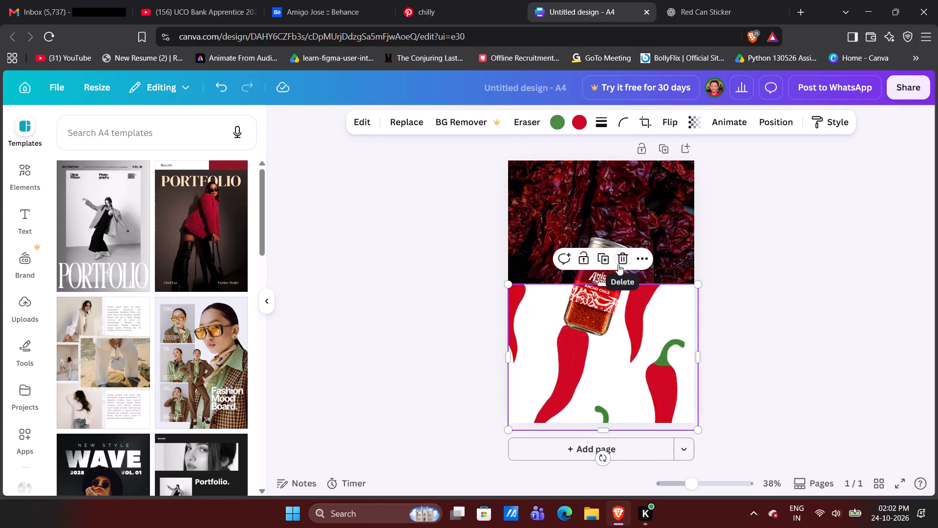
{"action": "left_click", "coordinate": [623, 262]}
Switch to Pinterest and search for "tomato aesthetic".
{"action": "left_click", "coordinate": [504, 0]}
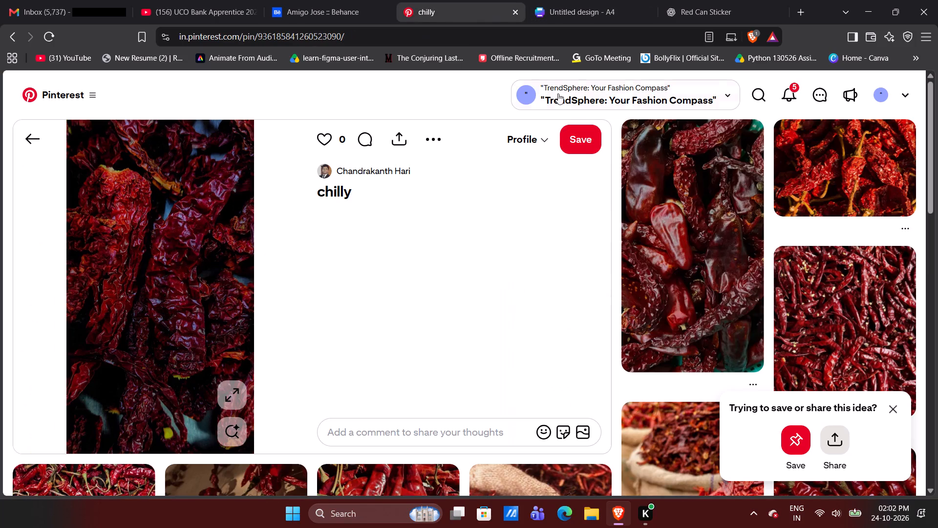
{"action": "left_click", "coordinate": [761, 94]}
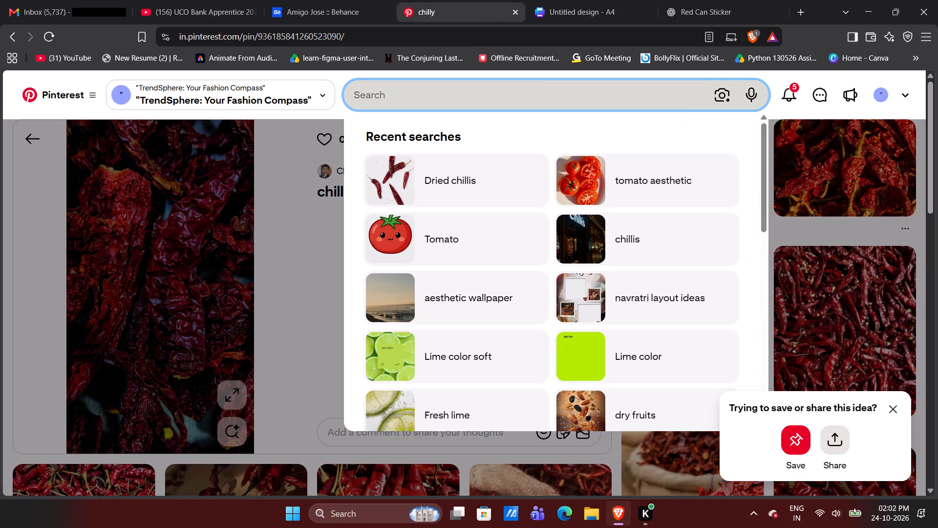
{"action": "left_click", "coordinate": [635, 195]}
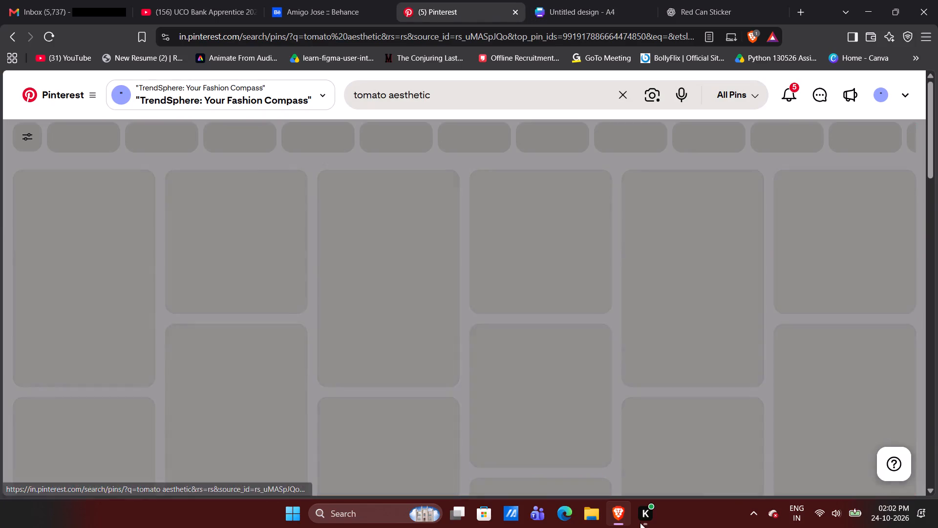
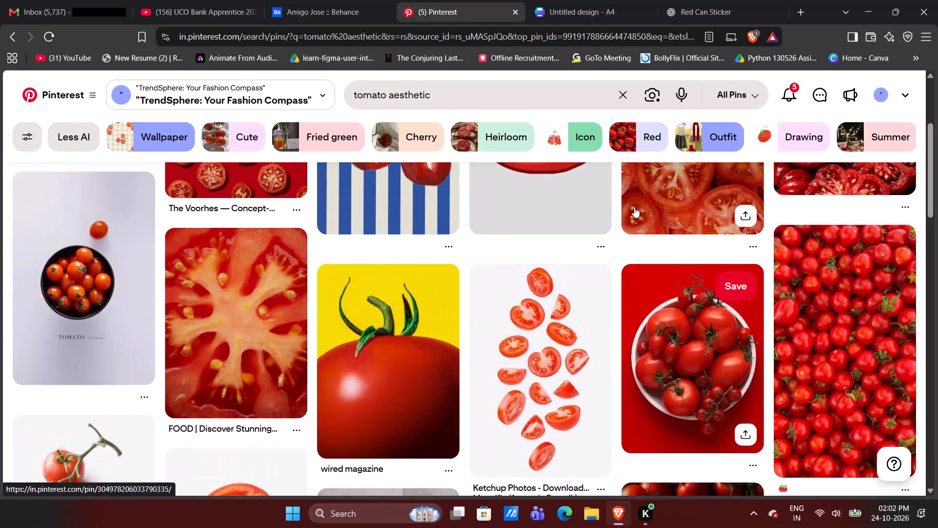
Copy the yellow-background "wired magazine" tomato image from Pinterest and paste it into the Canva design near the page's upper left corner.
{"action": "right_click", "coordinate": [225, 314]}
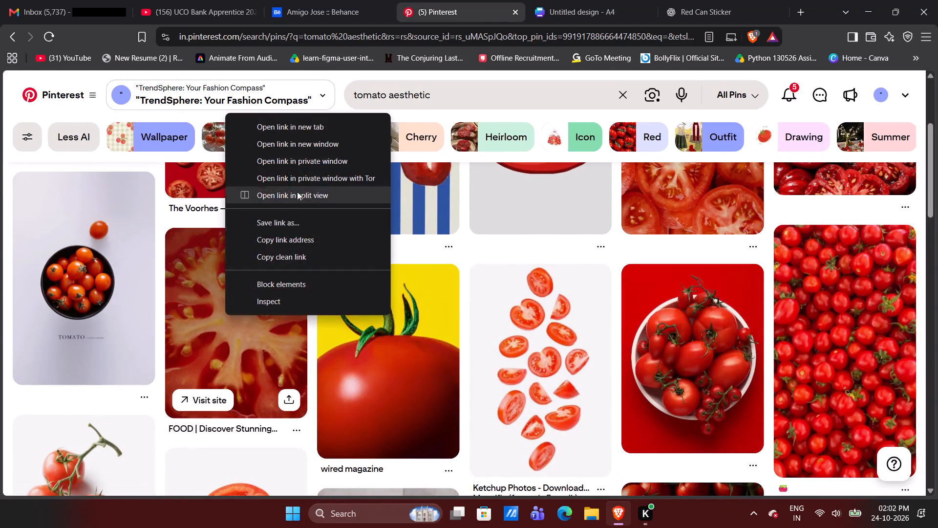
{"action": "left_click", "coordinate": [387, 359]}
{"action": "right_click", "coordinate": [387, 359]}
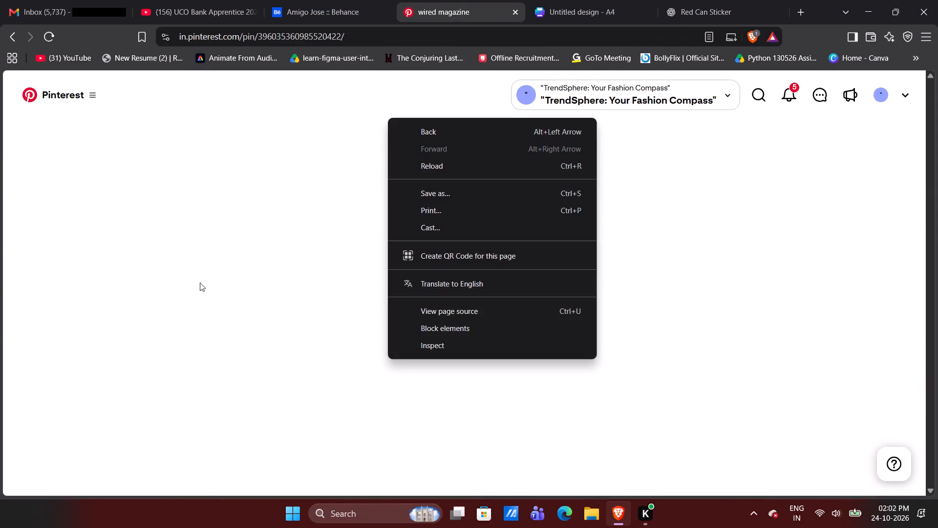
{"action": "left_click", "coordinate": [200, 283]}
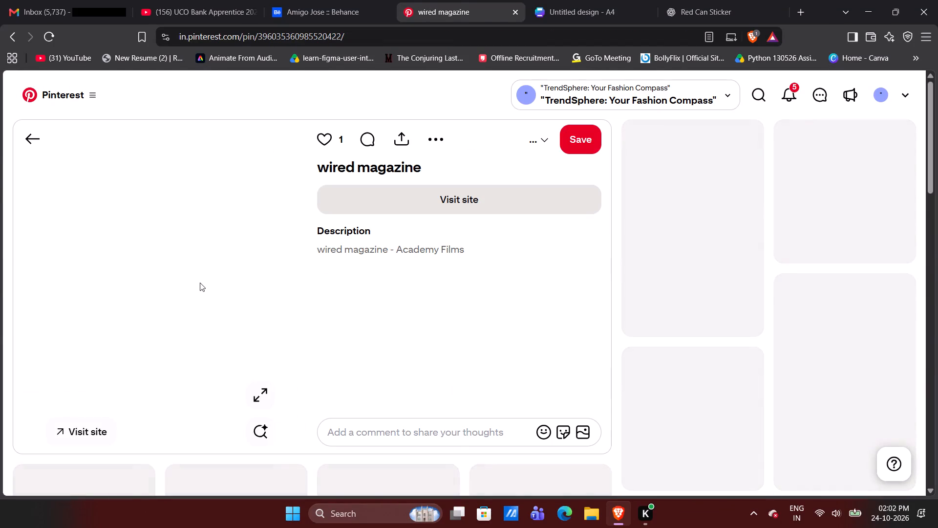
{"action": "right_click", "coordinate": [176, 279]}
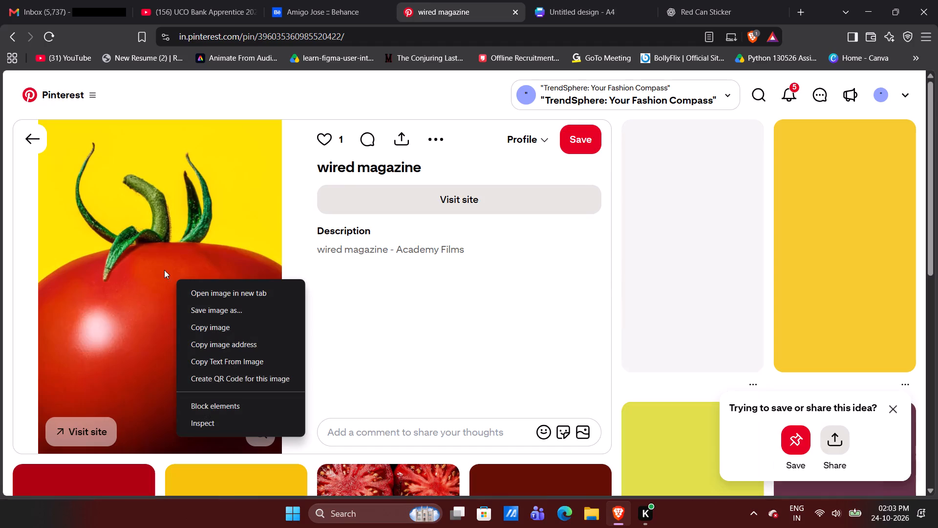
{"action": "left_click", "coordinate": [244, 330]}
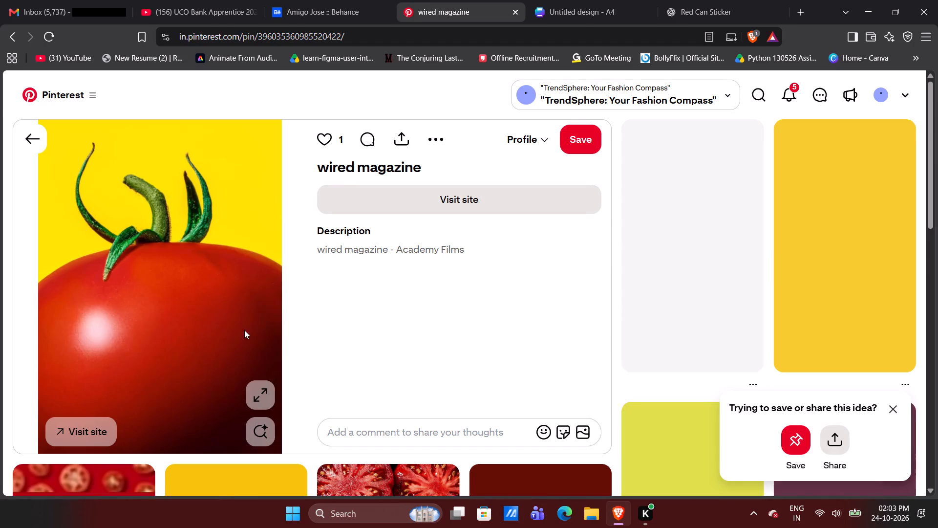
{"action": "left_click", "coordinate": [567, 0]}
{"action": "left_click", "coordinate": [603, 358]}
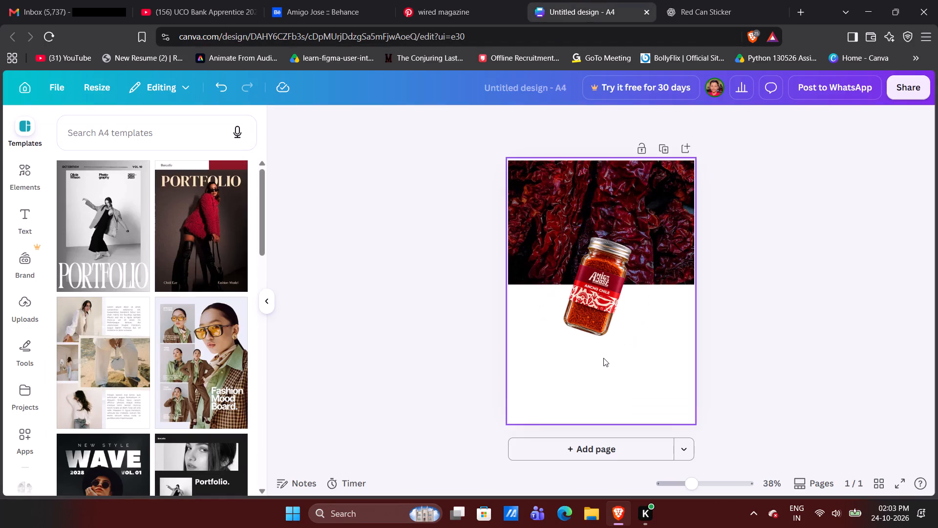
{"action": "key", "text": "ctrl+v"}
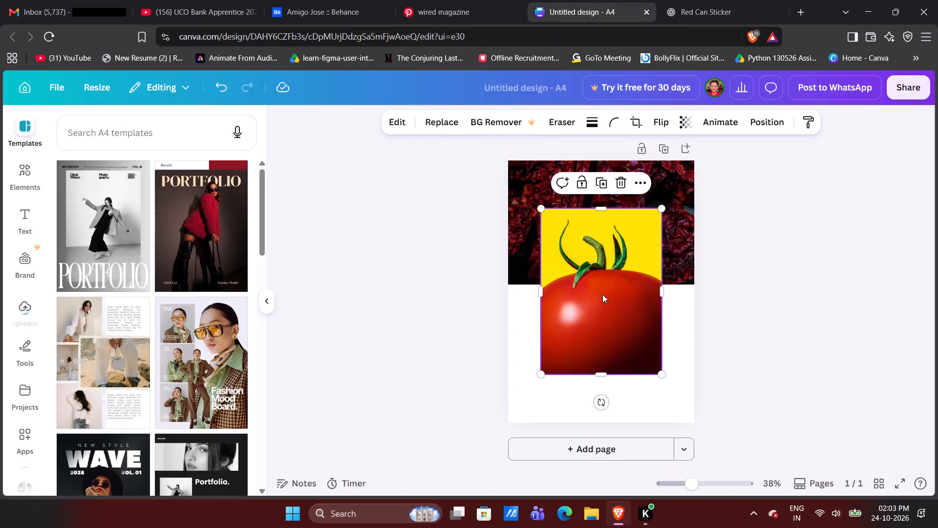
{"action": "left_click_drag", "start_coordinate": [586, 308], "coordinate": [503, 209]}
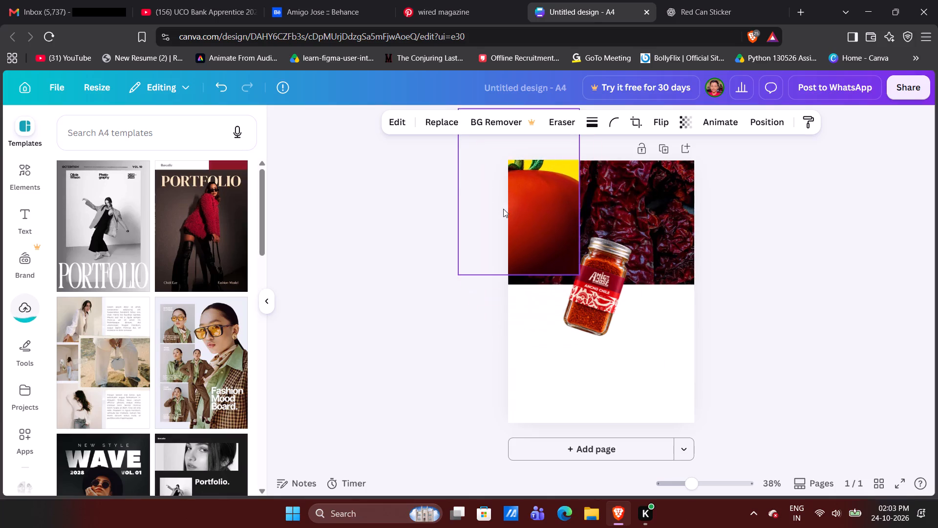
Move the dried chilli image down so it fills the bottom of the page.
{"action": "left_click_drag", "start_coordinate": [653, 232], "coordinate": [654, 378]}
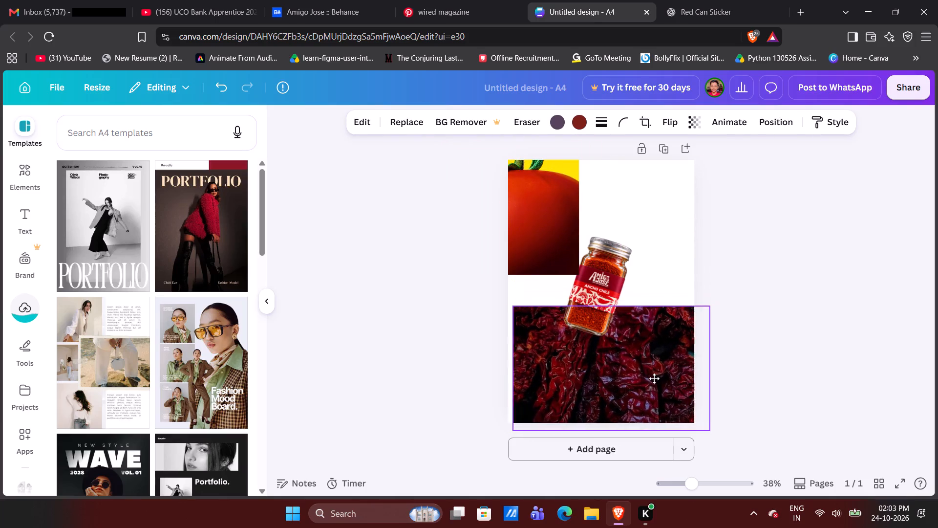
{"action": "left_click_drag", "start_coordinate": [654, 378], "coordinate": [649, 368]}
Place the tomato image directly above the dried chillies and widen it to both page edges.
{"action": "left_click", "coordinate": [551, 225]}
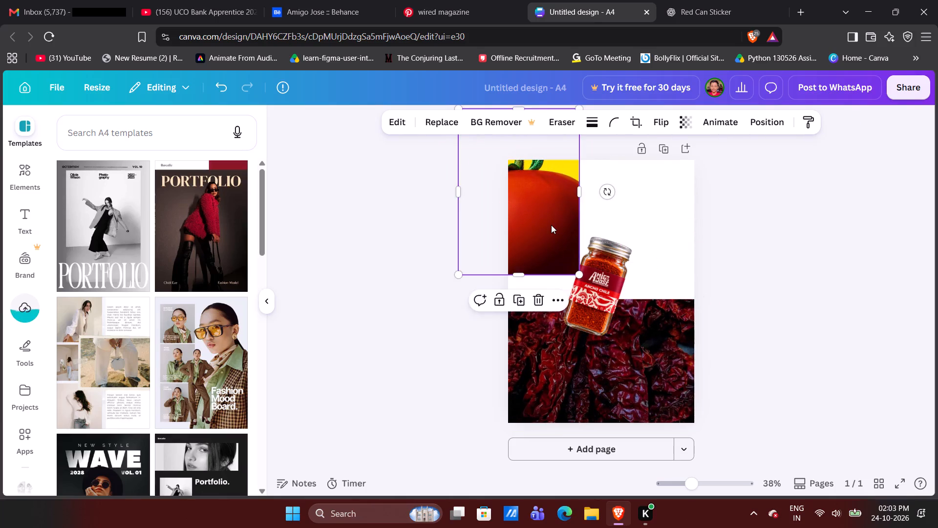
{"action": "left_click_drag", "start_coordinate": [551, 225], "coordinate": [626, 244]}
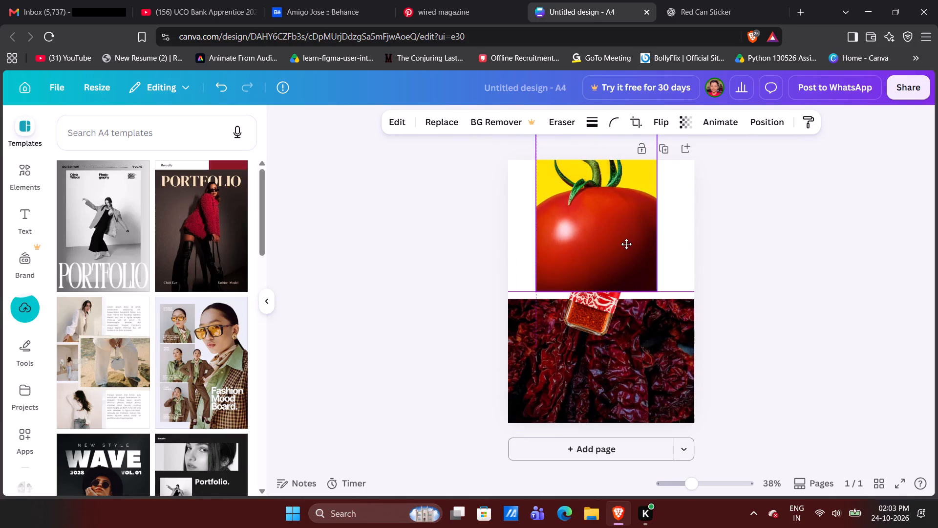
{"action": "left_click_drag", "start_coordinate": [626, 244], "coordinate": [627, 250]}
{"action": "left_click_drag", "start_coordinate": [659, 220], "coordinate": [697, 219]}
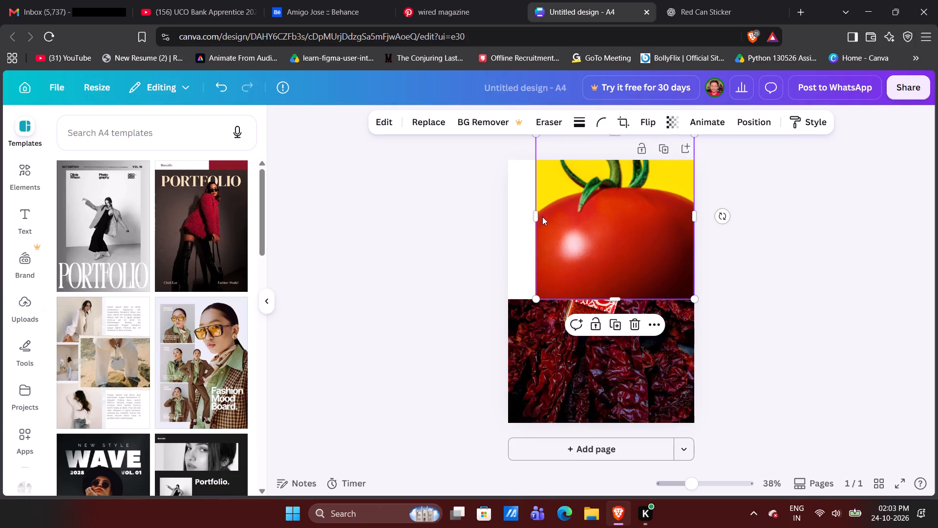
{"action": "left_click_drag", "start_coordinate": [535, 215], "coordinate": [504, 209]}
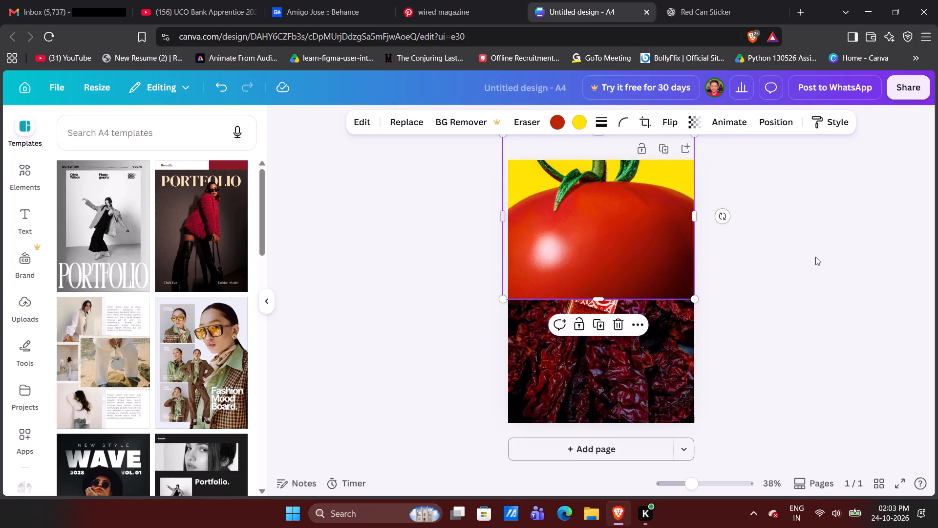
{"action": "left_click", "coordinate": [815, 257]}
Move the Amigo Jose jar slightly down and bring it to the front, above the tomato image.
{"action": "left_click", "coordinate": [587, 323]}
{"action": "left_click_drag", "start_coordinate": [587, 323], "coordinate": [586, 337]}
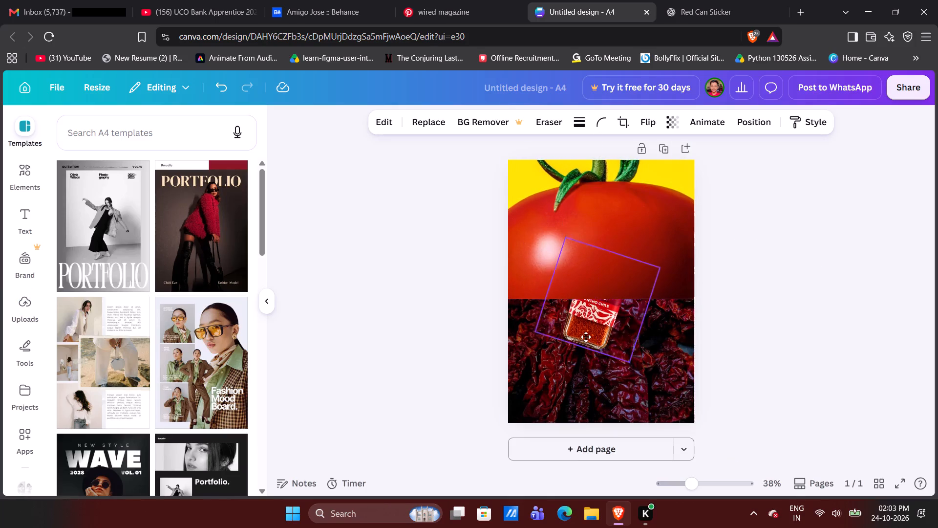
{"action": "left_click_drag", "start_coordinate": [586, 337], "coordinate": [586, 345]}
{"action": "left_click", "coordinate": [763, 128]}
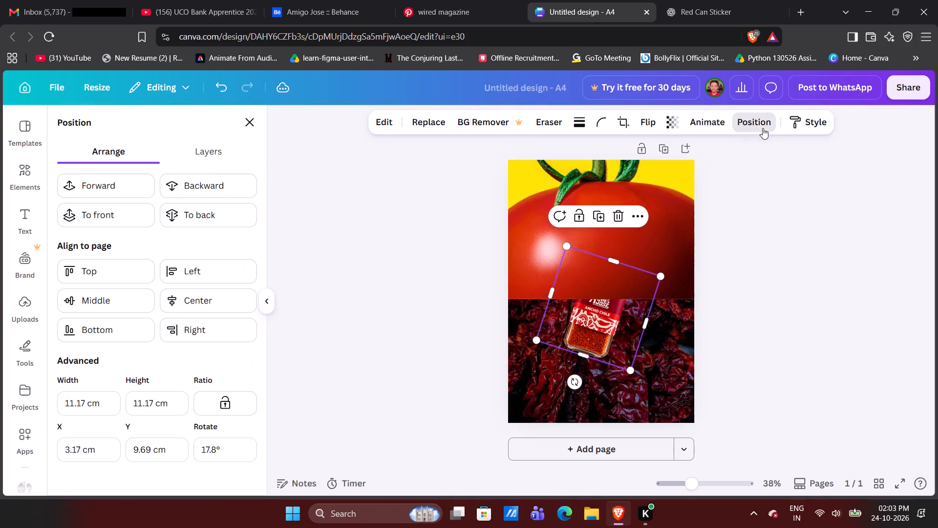
{"action": "left_click", "coordinate": [121, 210]}
{"action": "left_click", "coordinate": [713, 296]}
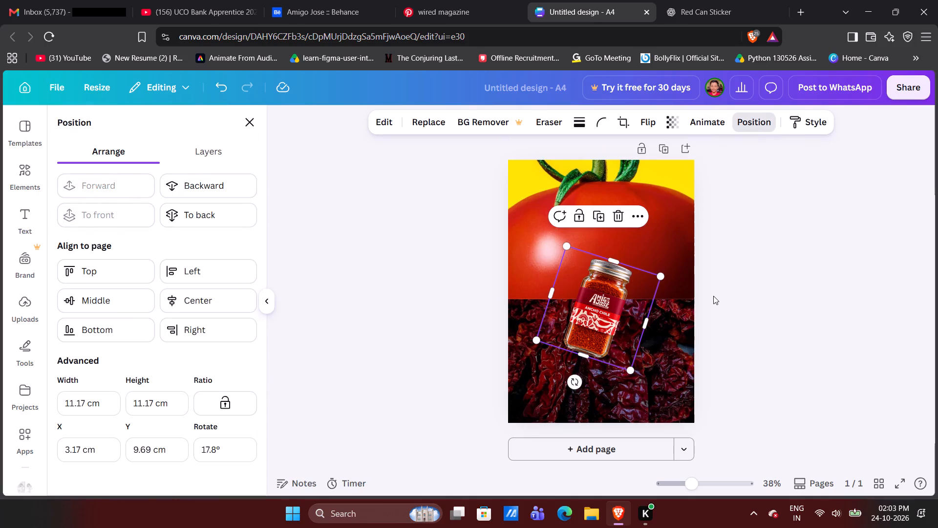
Move the Amigo Jose jar up onto the tomato and rotate it to lie horizontally with its lid facing left.
{"action": "left_click_drag", "start_coordinate": [599, 300], "coordinate": [597, 247]}
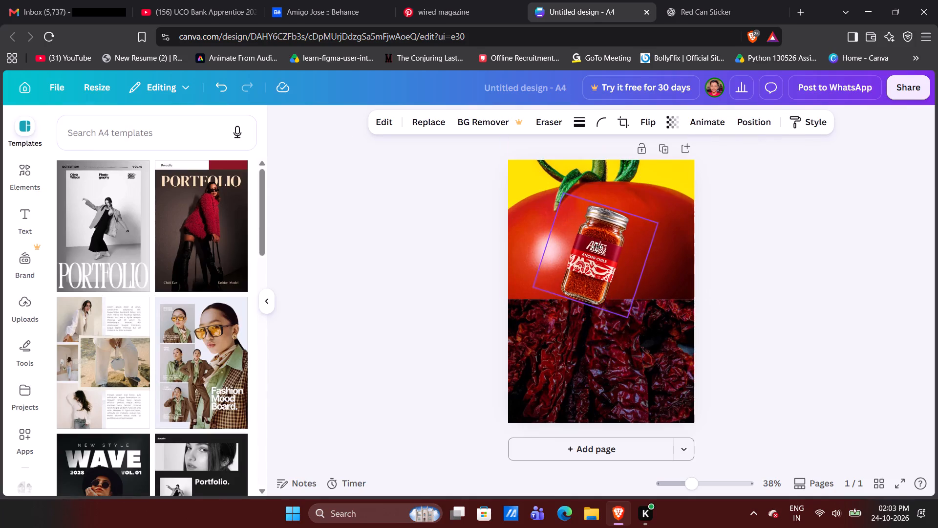
{"action": "left_click_drag", "start_coordinate": [597, 247], "coordinate": [597, 245]}
{"action": "left_click_drag", "start_coordinate": [576, 324], "coordinate": [616, 289]}
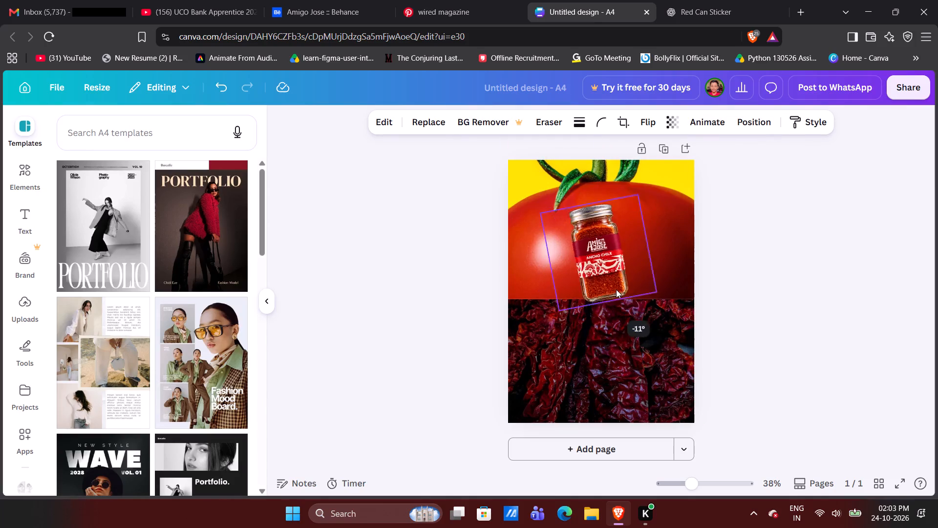
{"action": "left_click_drag", "start_coordinate": [616, 289], "coordinate": [631, 292]}
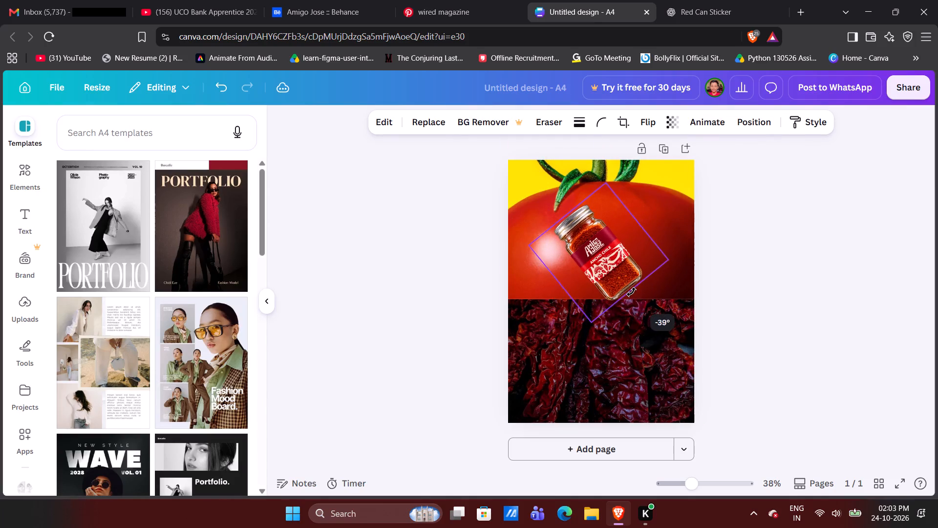
{"action": "left_click_drag", "start_coordinate": [631, 292], "coordinate": [655, 251]}
{"action": "left_click", "coordinate": [608, 252]}
{"action": "left_click_drag", "start_coordinate": [608, 252], "coordinate": [608, 227]}
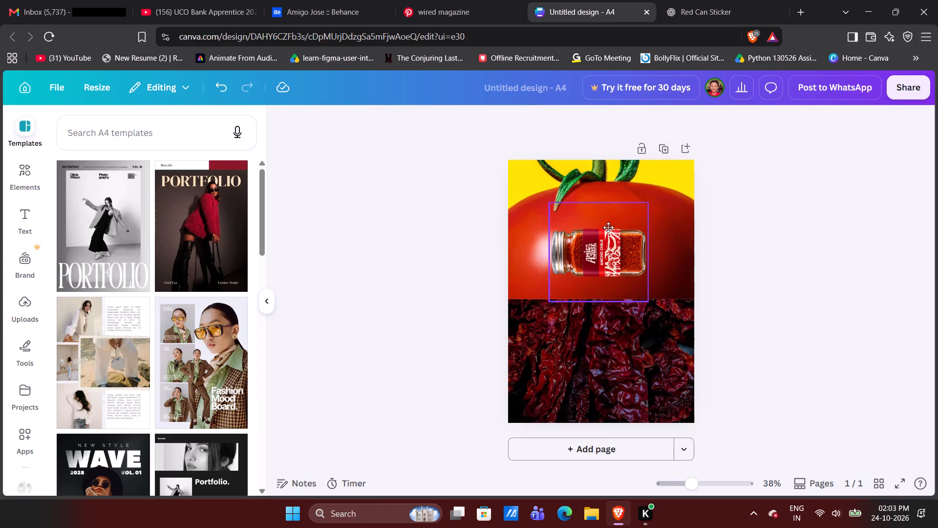
{"action": "left_click_drag", "start_coordinate": [608, 227], "coordinate": [609, 227]}
{"action": "left_click_drag", "start_coordinate": [598, 250], "coordinate": [600, 222]}
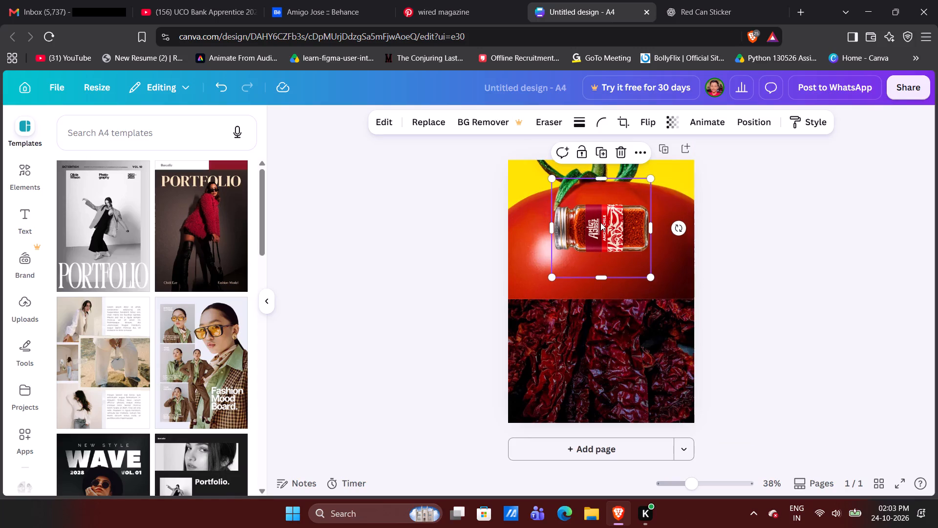
Enlarge the horizontal jar to nearly the page's full width and shift it slightly down, just above the dried chillies.
{"action": "left_click_drag", "start_coordinate": [552, 223], "coordinate": [515, 227]}
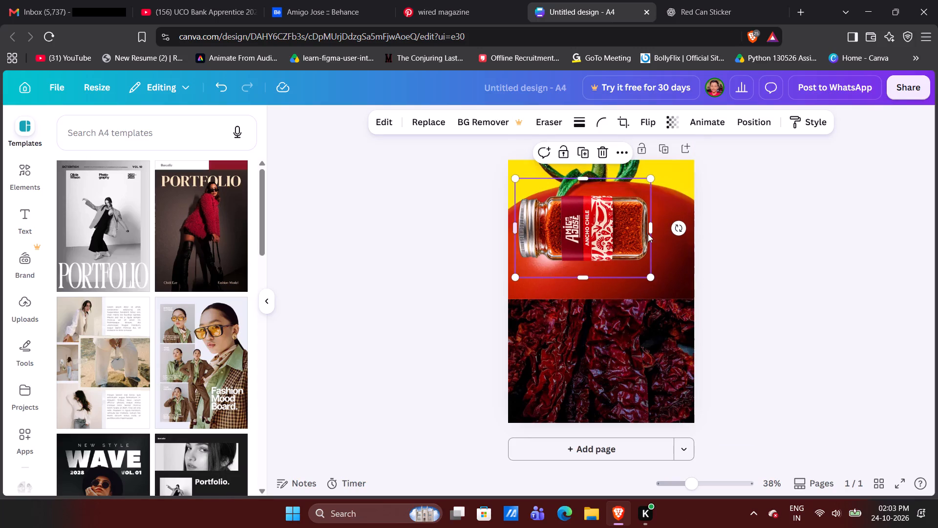
{"action": "left_click_drag", "start_coordinate": [656, 226], "coordinate": [694, 225]}
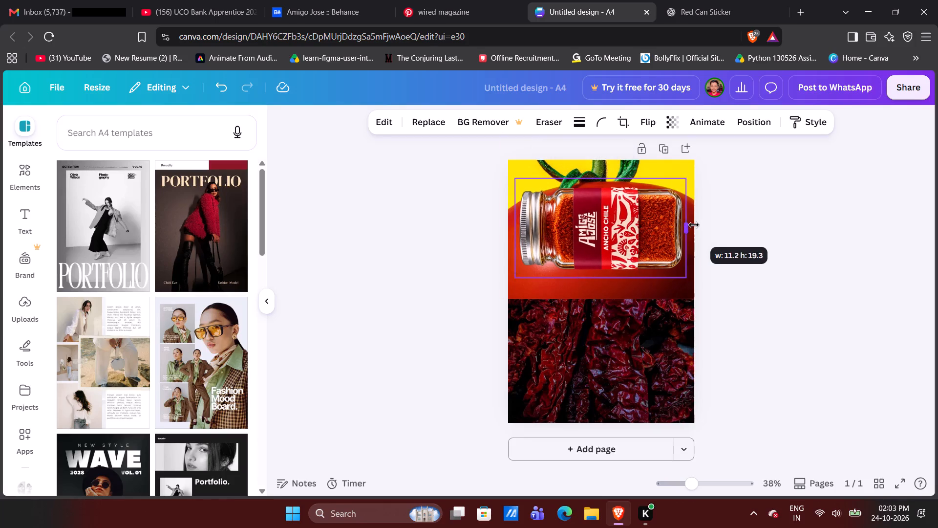
{"action": "left_click_drag", "start_coordinate": [694, 225], "coordinate": [695, 225]}
{"action": "left_click_drag", "start_coordinate": [627, 226], "coordinate": [622, 238]}
{"action": "left_click", "coordinate": [770, 219]}
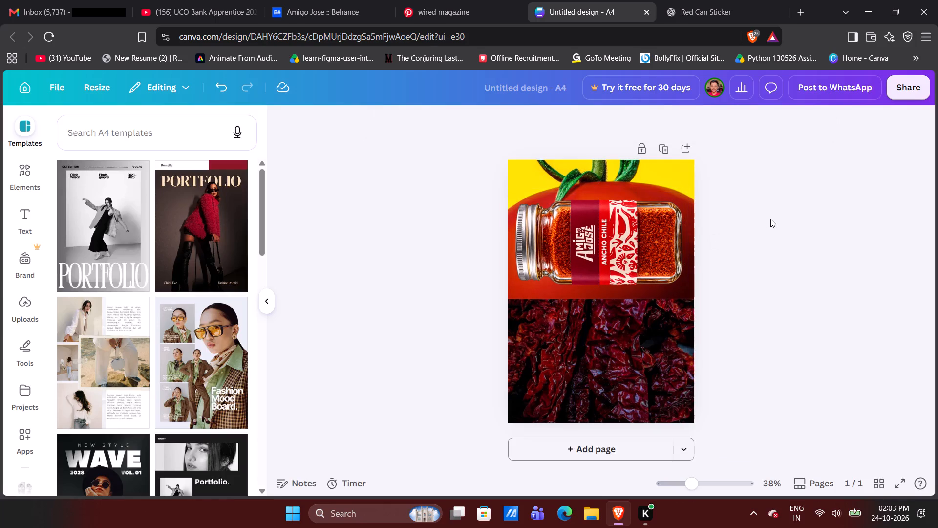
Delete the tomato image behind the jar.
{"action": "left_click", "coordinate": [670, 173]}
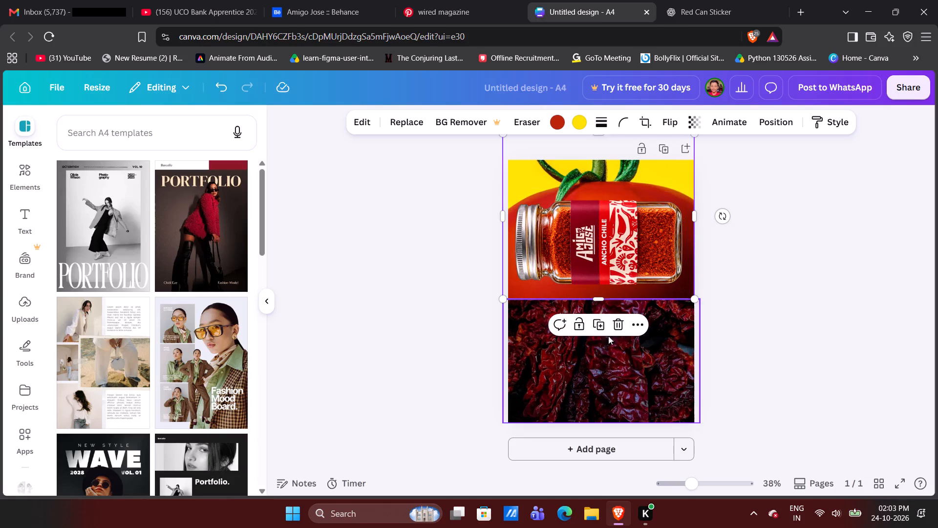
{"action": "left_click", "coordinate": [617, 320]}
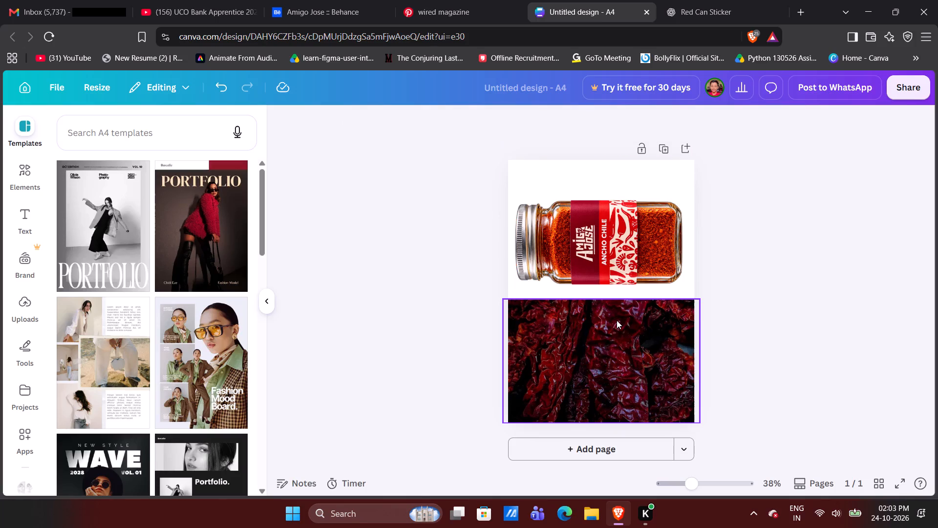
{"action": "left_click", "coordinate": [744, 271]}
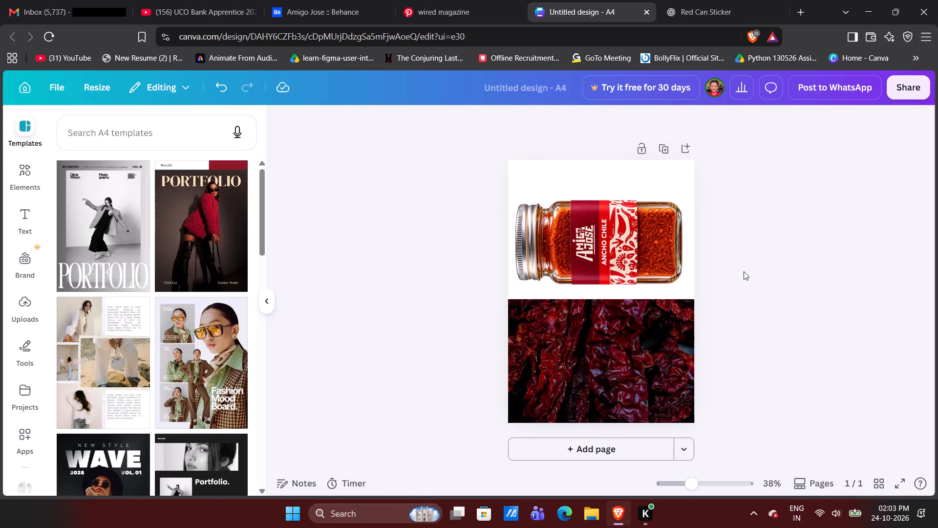
{"action": "left_click", "coordinate": [615, 330]}
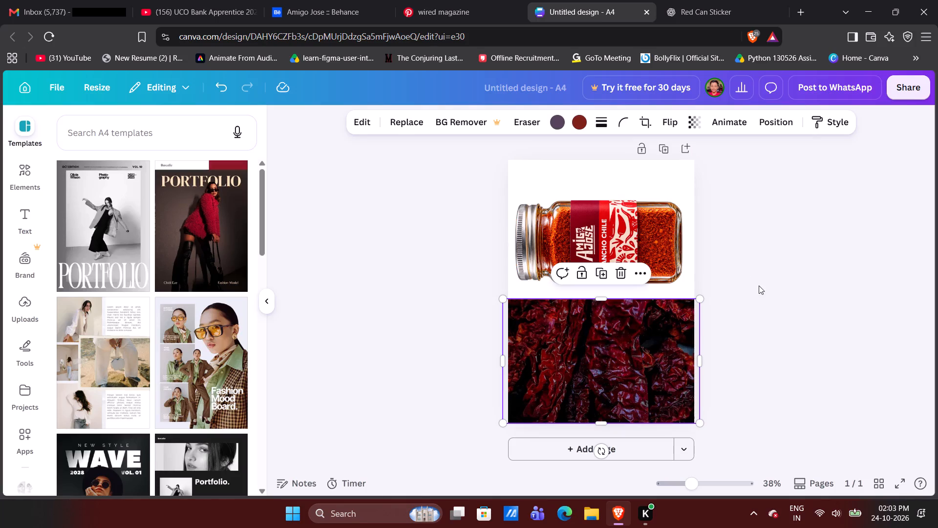
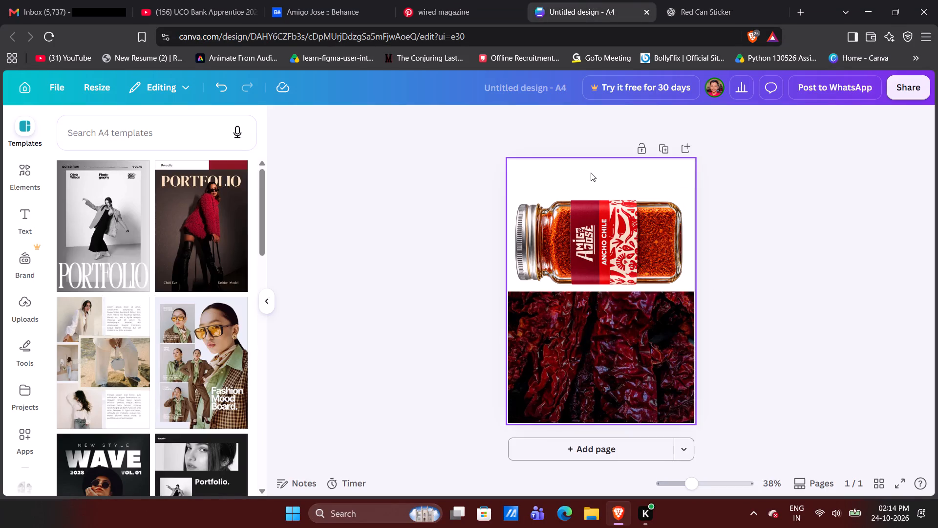
{"action": "key", "text": "ctrl+v"}
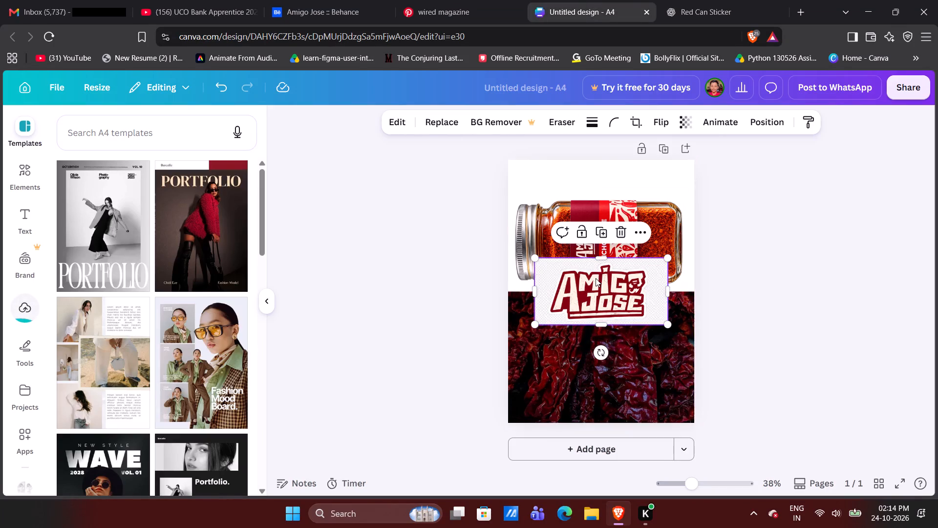
Move the AMIGO JOSE sticker to the page top and enlarge it to about 21.6 by 15 cm, covering the area above the chillies.
{"action": "left_click_drag", "start_coordinate": [596, 284], "coordinate": [587, 192]}
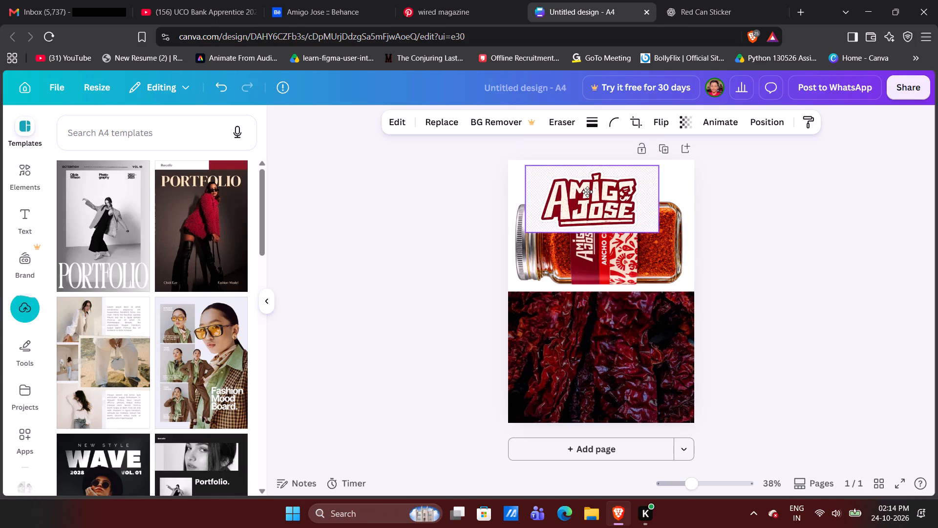
{"action": "left_click_drag", "start_coordinate": [587, 192], "coordinate": [589, 188]}
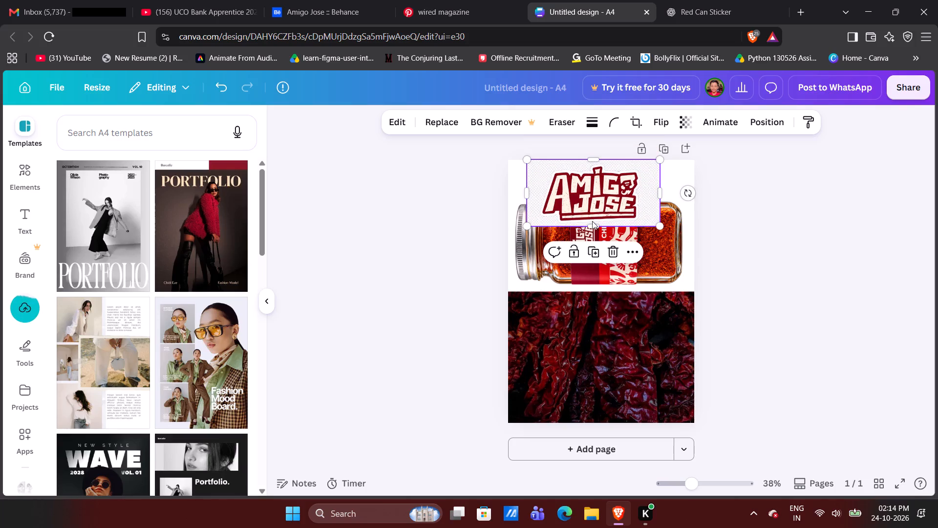
{"action": "left_click_drag", "start_coordinate": [592, 222], "coordinate": [600, 289]}
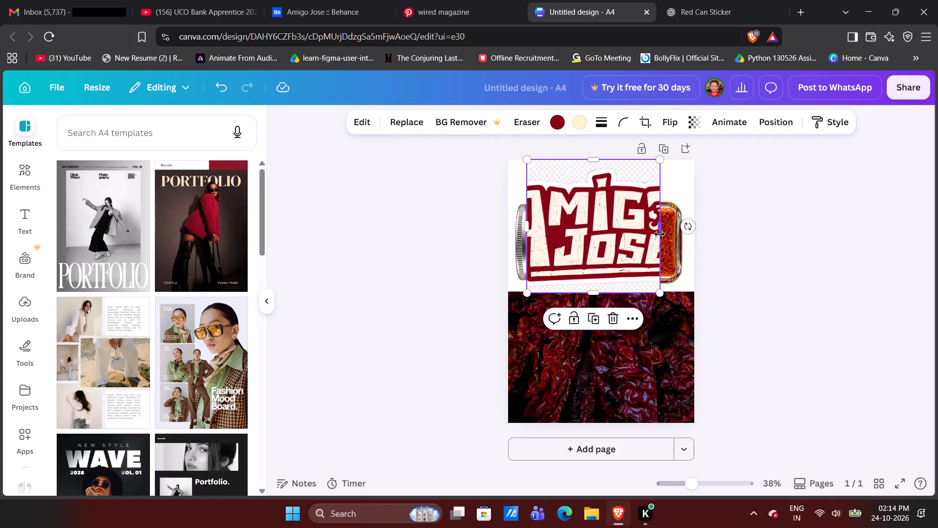
{"action": "left_click_drag", "start_coordinate": [660, 234], "coordinate": [694, 229]}
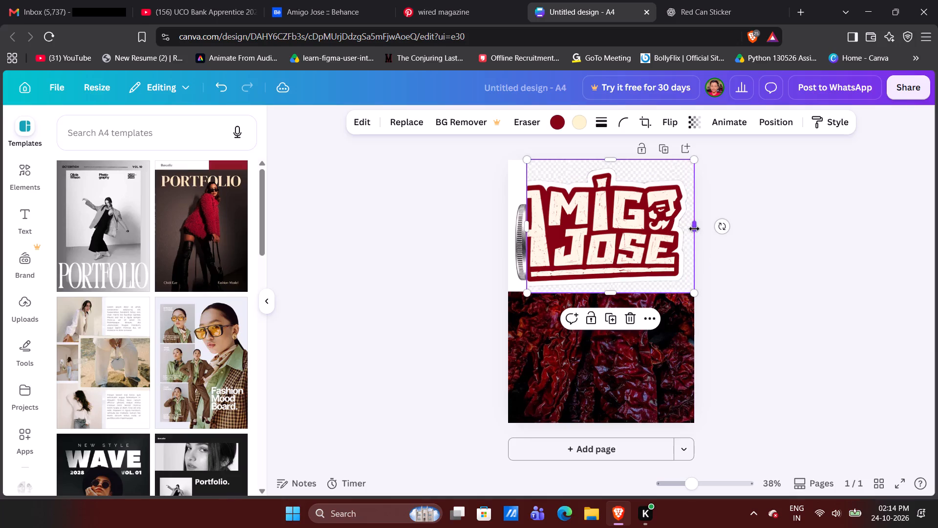
{"action": "left_click_drag", "start_coordinate": [527, 230], "coordinate": [503, 229]}
Send the AMIGO JOSE sticker to the back, behind the jar.
{"action": "left_click", "coordinate": [778, 123]}
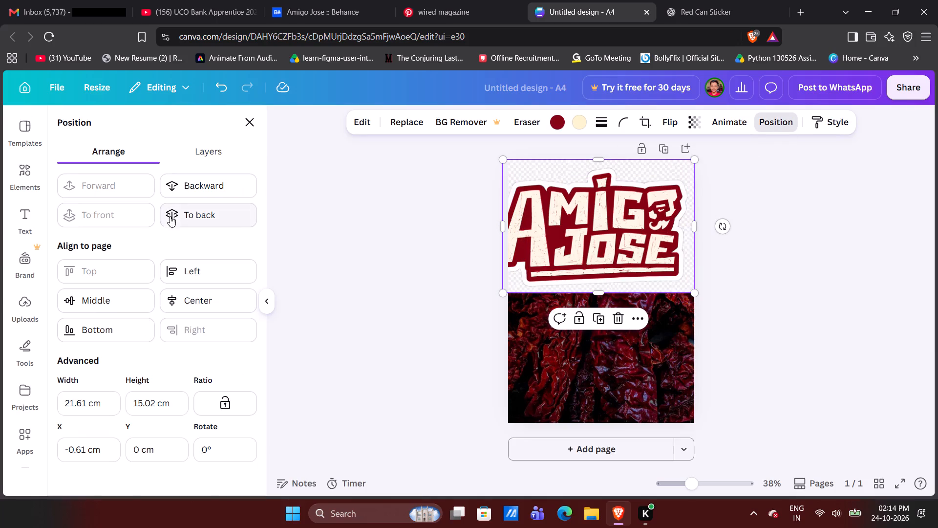
{"action": "left_click", "coordinate": [190, 210]}
{"action": "left_click", "coordinate": [784, 257]}
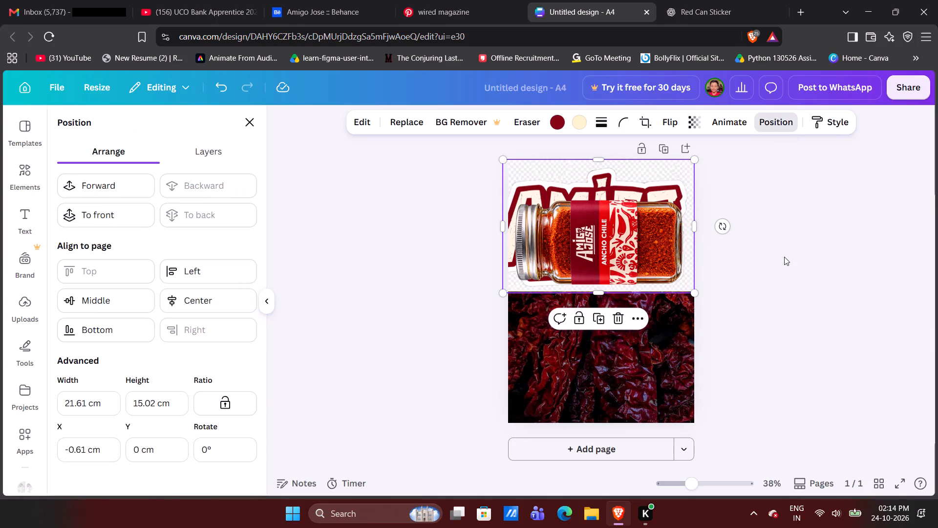
Shift the AMIGO JOSE sticker slightly to the right behind the jar.
{"action": "left_click", "coordinate": [633, 196]}
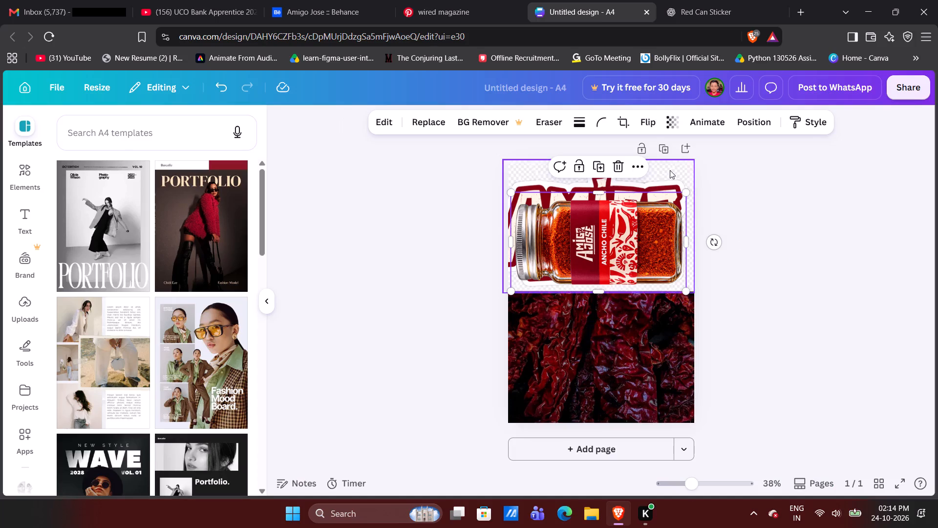
{"action": "left_click", "coordinate": [670, 170]}
{"action": "left_click_drag", "start_coordinate": [670, 170], "coordinate": [679, 170]}
{"action": "left_click", "coordinate": [779, 209]}
Rotate the jar upright with a slight tilt and move it down to the page centre, overlapping the sticker and the chillies.
{"action": "left_click", "coordinate": [594, 244]}
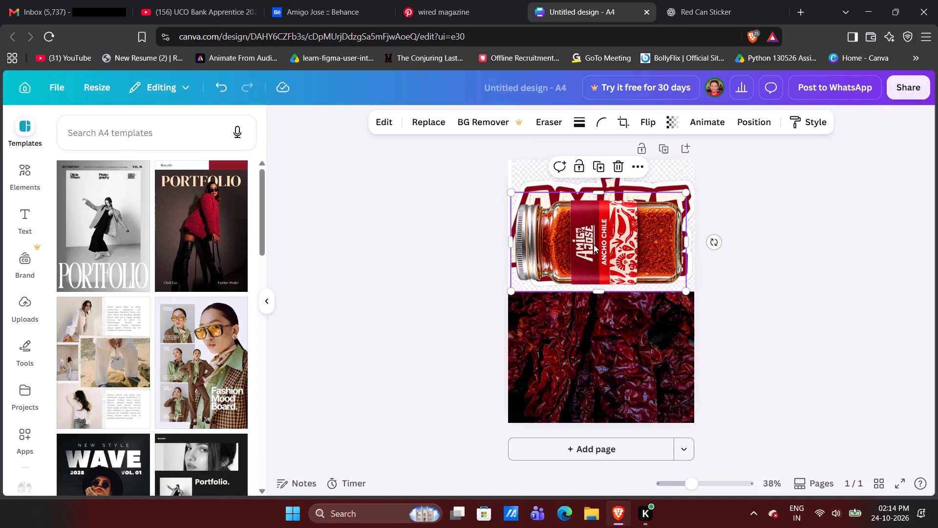
{"action": "left_click_drag", "start_coordinate": [714, 243], "coordinate": [621, 330]}
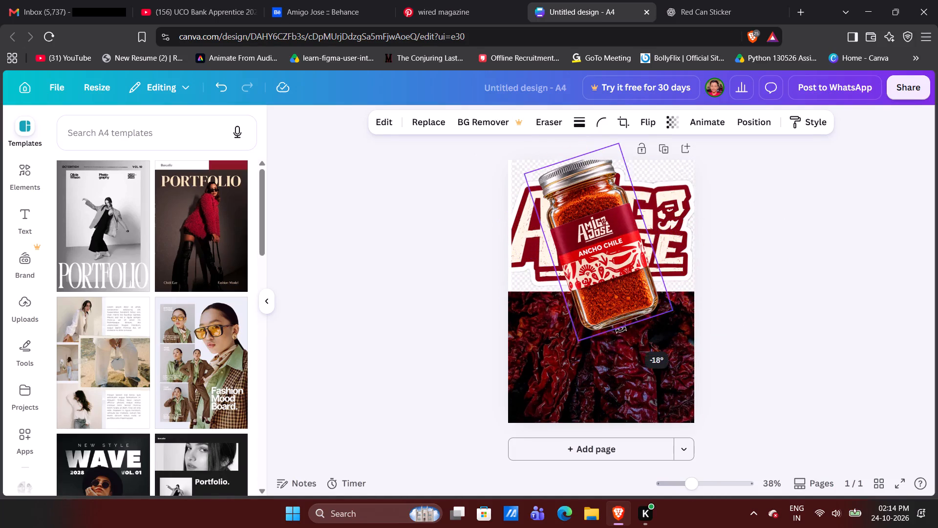
{"action": "left_click_drag", "start_coordinate": [621, 330], "coordinate": [620, 330]}
{"action": "left_click_drag", "start_coordinate": [604, 239], "coordinate": [615, 287]}
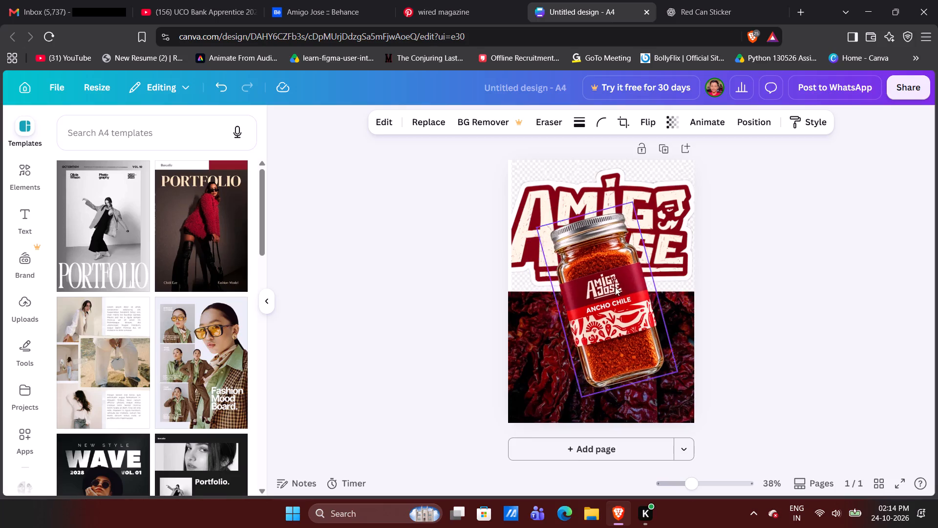
{"action": "left_click_drag", "start_coordinate": [615, 287], "coordinate": [611, 285]}
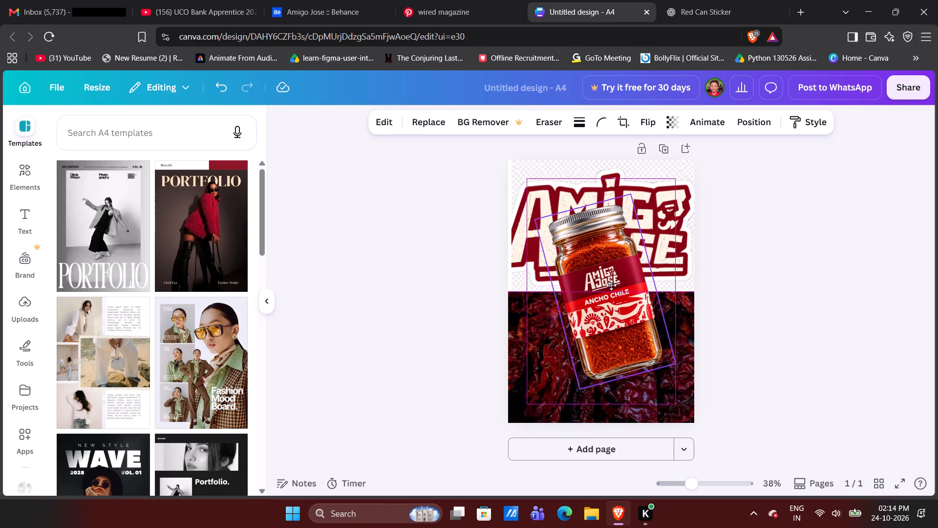
{"action": "left_click_drag", "start_coordinate": [611, 285], "coordinate": [613, 285]}
{"action": "left_click", "coordinate": [736, 257]}
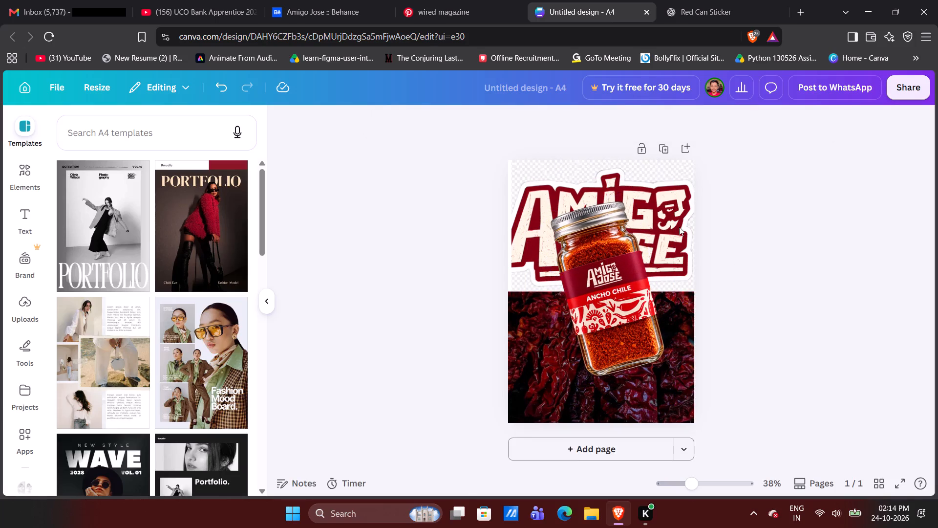
Widen the AMIGO JOSE sticker slightly beyond both page edges and centre its lettering across the page top.
{"action": "left_click_drag", "start_coordinate": [661, 219], "coordinate": [670, 218]}
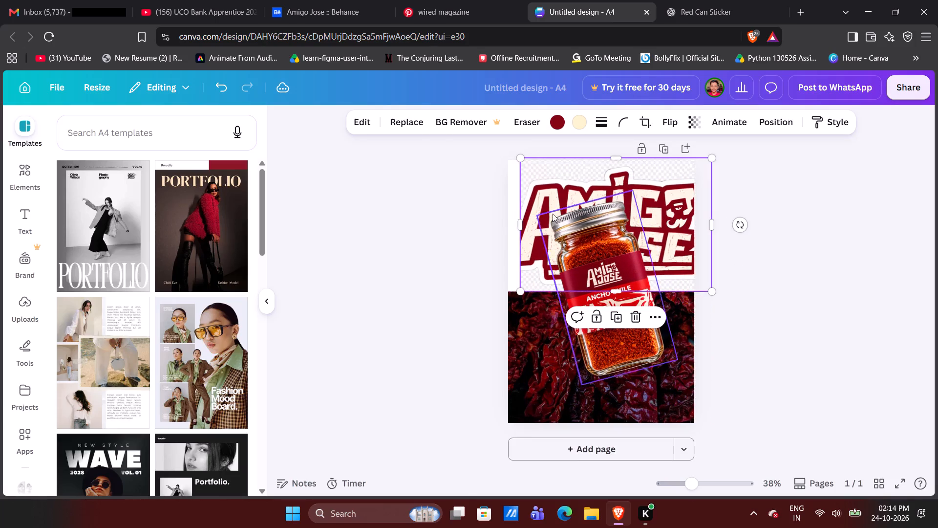
{"action": "left_click_drag", "start_coordinate": [518, 219], "coordinate": [502, 220]}
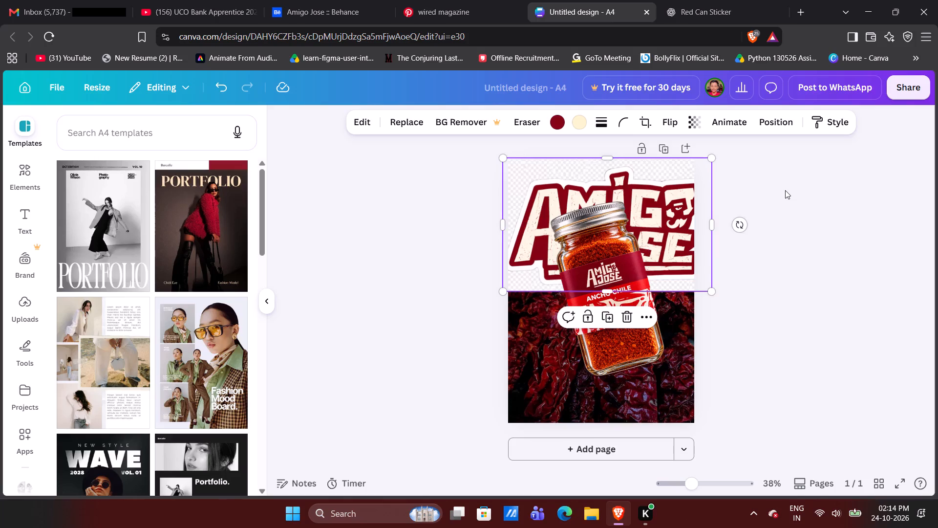
{"action": "left_click", "coordinate": [785, 190]}
{"action": "left_click_drag", "start_coordinate": [674, 210], "coordinate": [663, 212]}
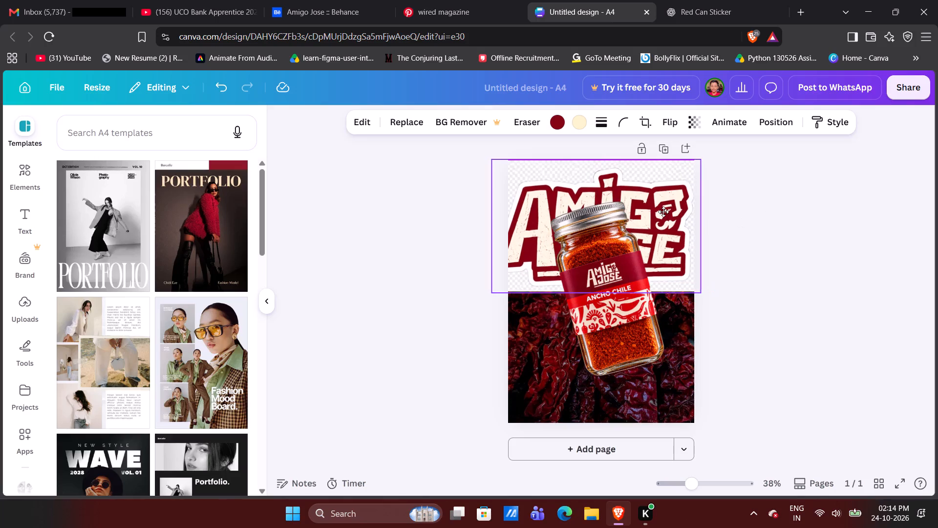
{"action": "left_click_drag", "start_coordinate": [663, 212], "coordinate": [668, 211]}
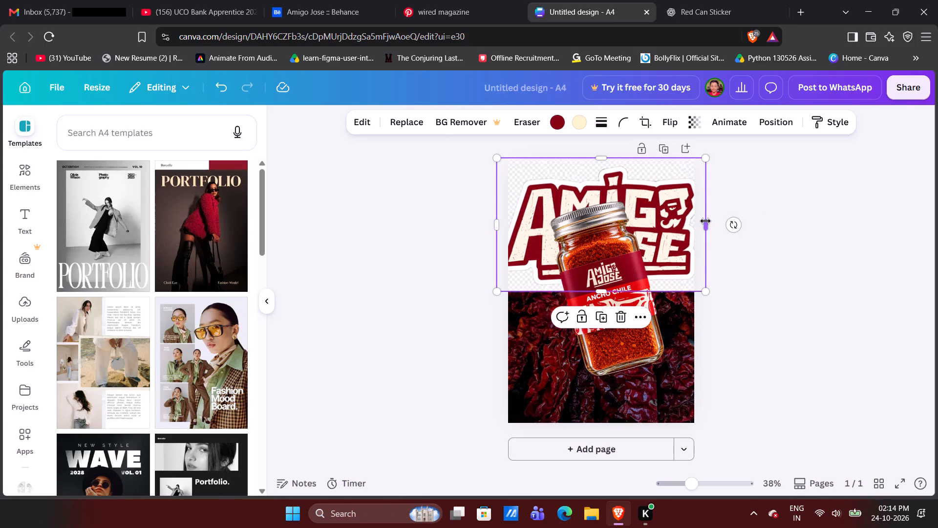
{"action": "left_click", "coordinate": [806, 251]}
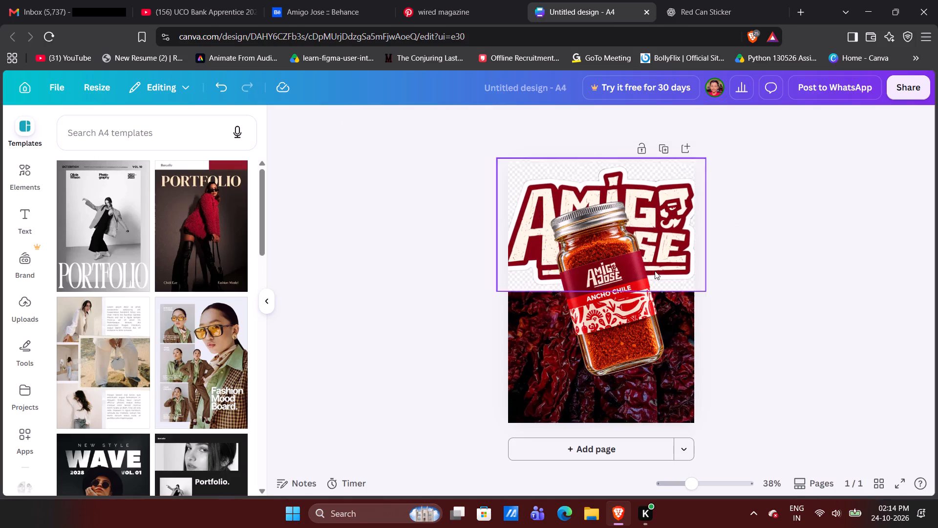
Nudge the tilted jar slightly to the left.
{"action": "left_click_drag", "start_coordinate": [612, 285], "coordinate": [606, 285]}
{"action": "left_click", "coordinate": [760, 232]}
In a new browser tab, search for "background remover" and open the remove.bg site.
{"action": "left_click", "coordinate": [701, 0]}
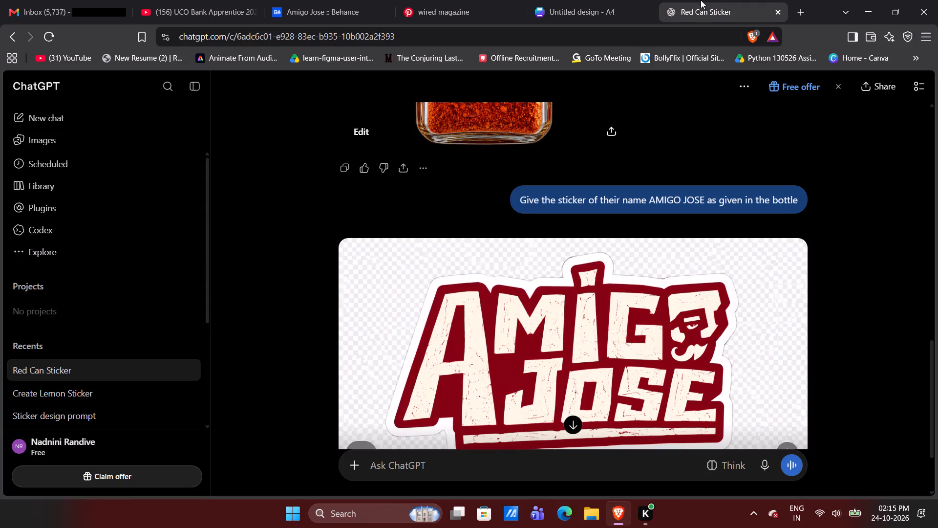
{"action": "left_click", "coordinate": [798, 13]}
{"action": "type", "text": "back"}
{"action": "key", "text": "Down"}
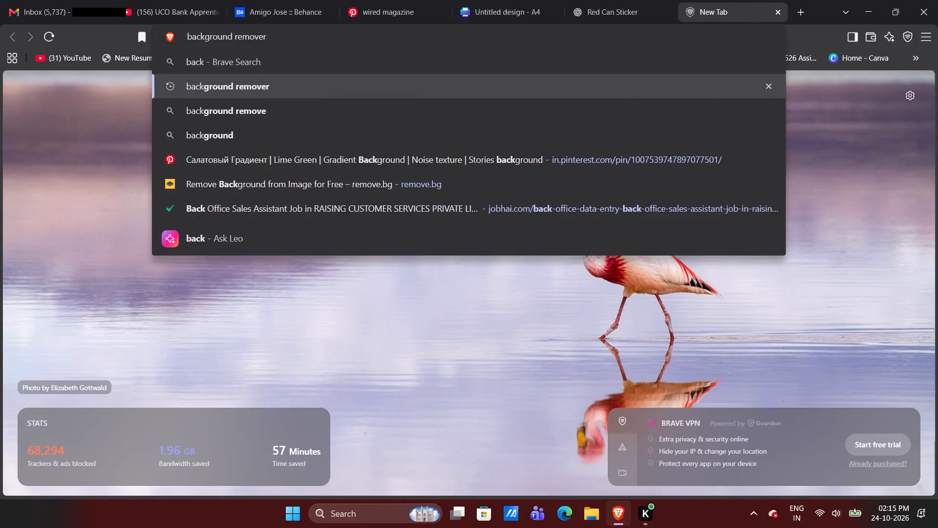
{"action": "key", "text": "Return"}
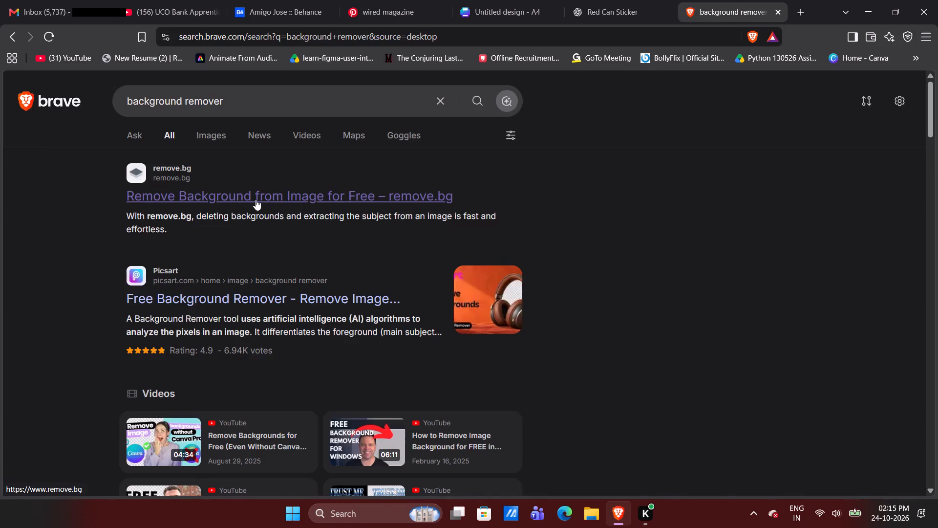
{"action": "left_click", "coordinate": [253, 198]}
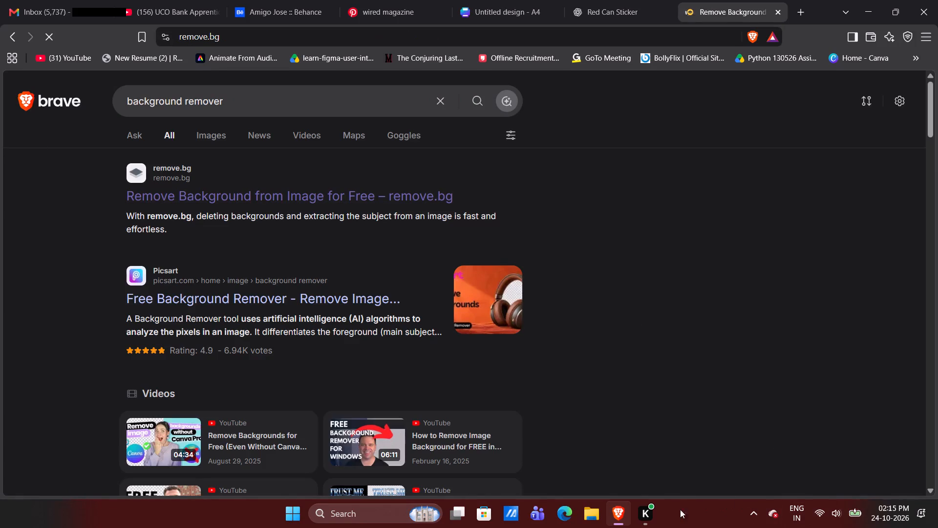
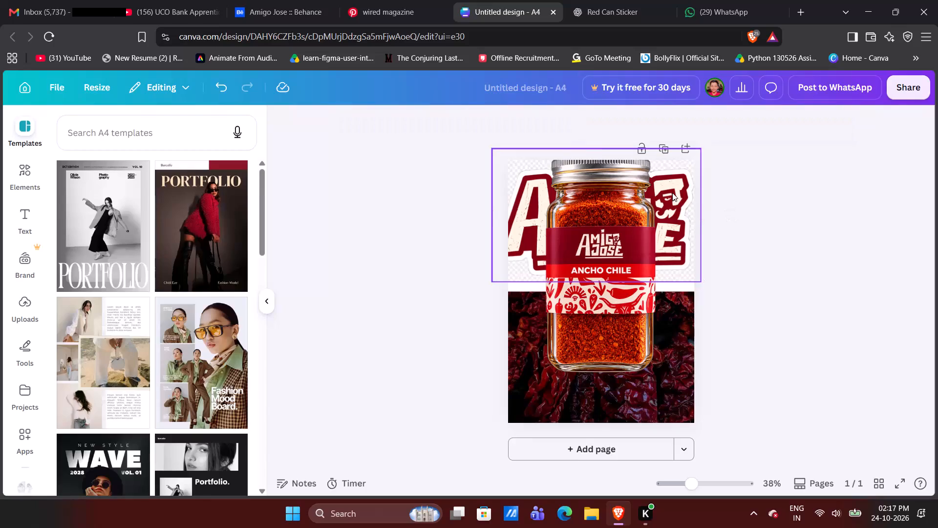
Replace the AMIGO JOSE sticker that has the checkered background with the pasted background-free version, placed over the jar's label.
{"action": "left_click", "coordinate": [672, 193]}
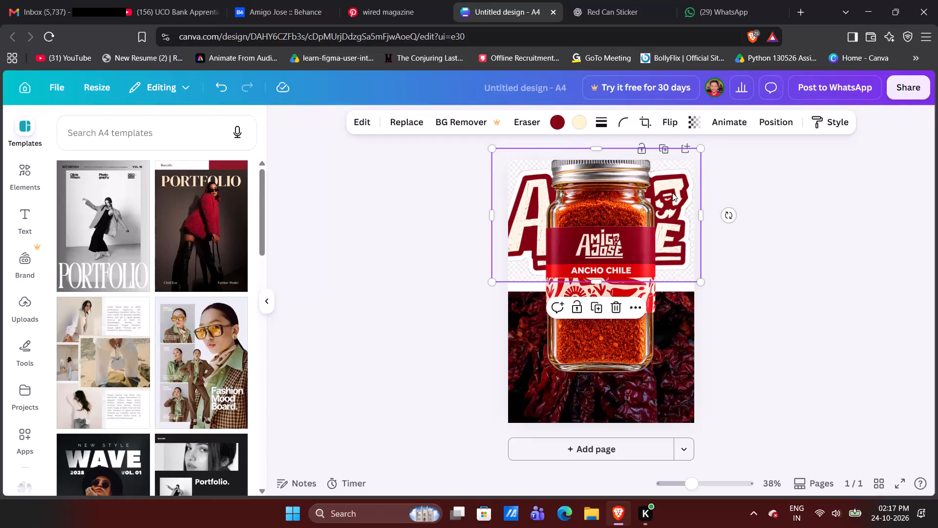
{"action": "left_click", "coordinate": [615, 307]}
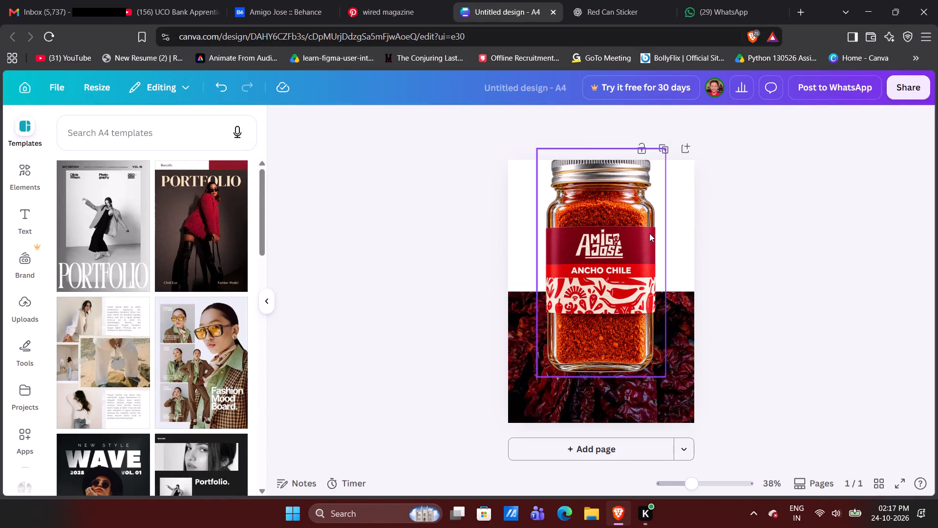
{"action": "key", "text": "ctrl+v"}
{"action": "left_click_drag", "start_coordinate": [605, 291], "coordinate": [601, 241]}
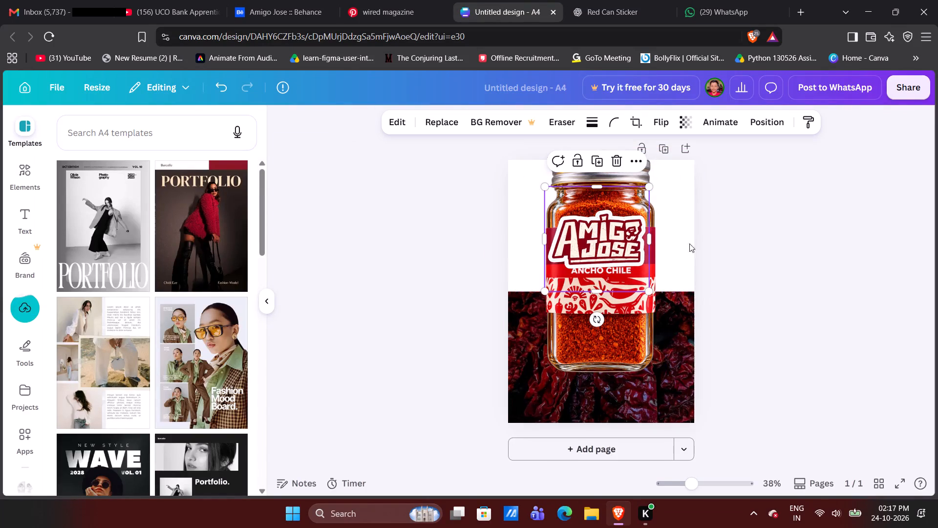
{"action": "left_click", "coordinate": [744, 205]}
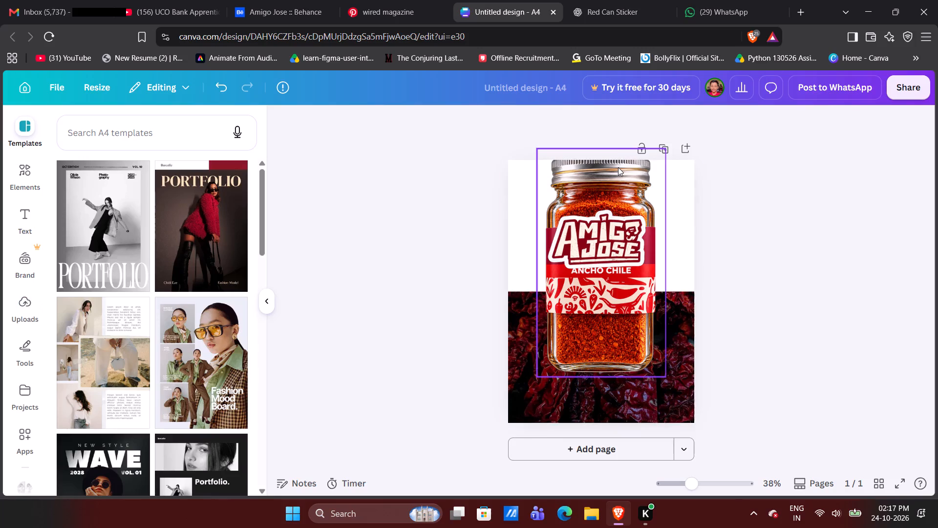
Shift the jar and sticker slightly down the page and enlarge the AMIGO JOSE sticker to the full page width.
{"action": "left_click_drag", "start_coordinate": [653, 165], "coordinate": [652, 184]}
{"action": "left_click_drag", "start_coordinate": [622, 238], "coordinate": [620, 252]}
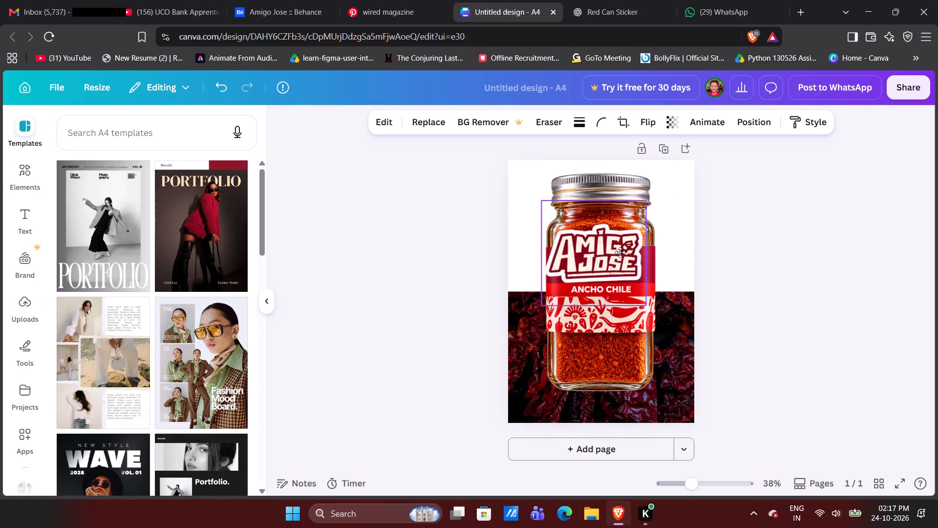
{"action": "left_click_drag", "start_coordinate": [620, 252], "coordinate": [622, 255]}
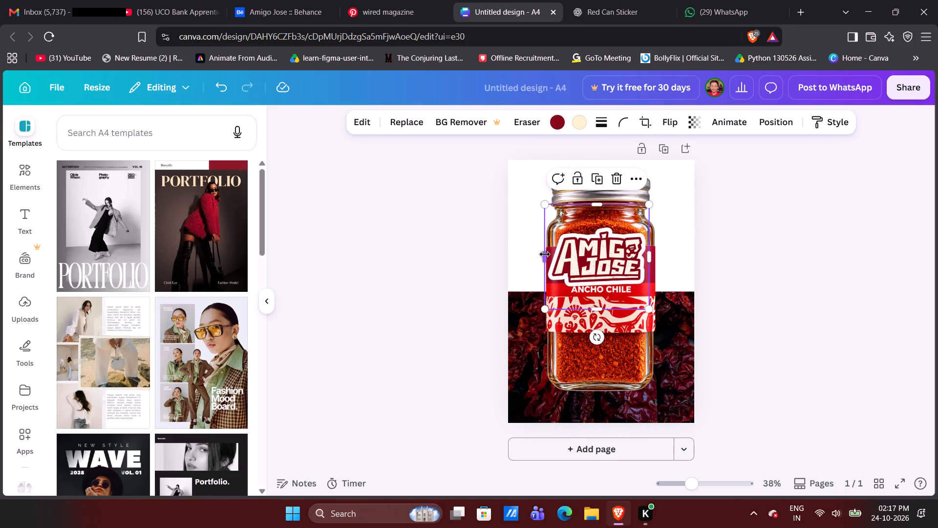
{"action": "left_click_drag", "start_coordinate": [545, 254], "coordinate": [507, 239]}
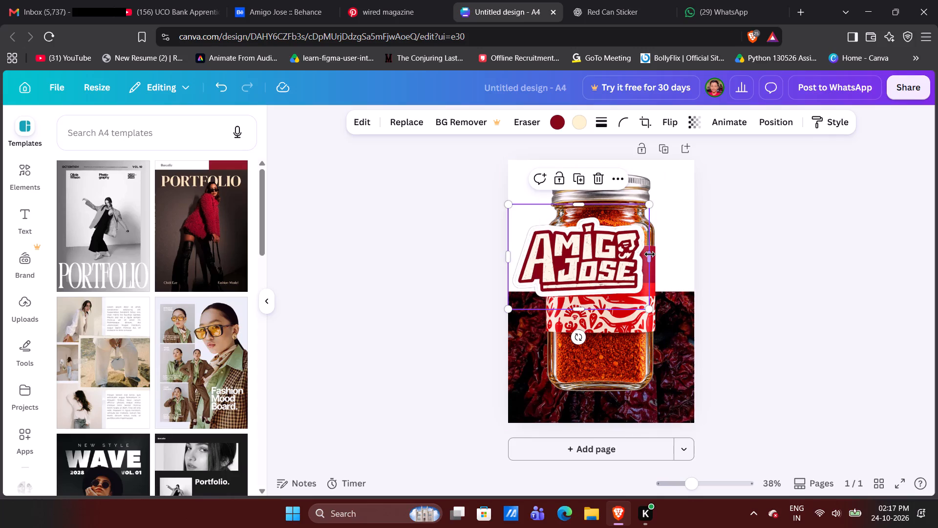
{"action": "left_click_drag", "start_coordinate": [650, 254], "coordinate": [689, 248]}
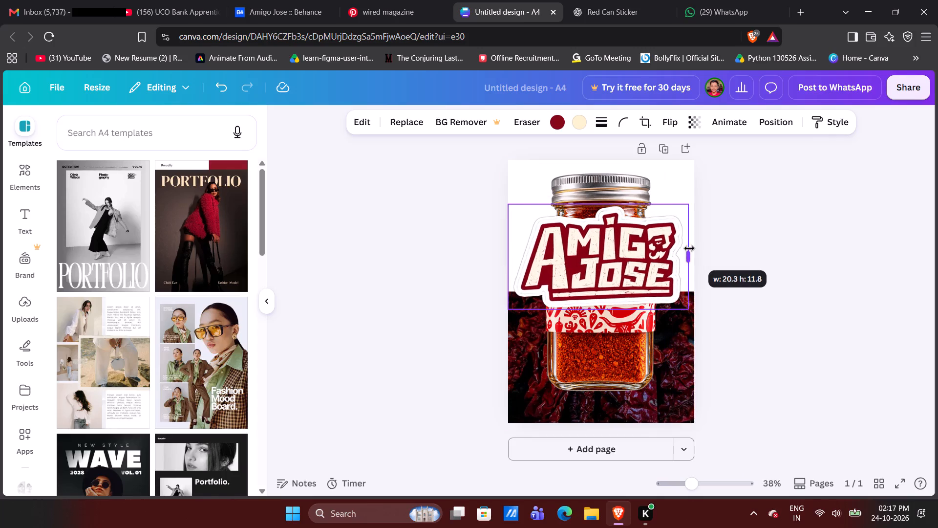
{"action": "left_click_drag", "start_coordinate": [689, 248], "coordinate": [697, 246]}
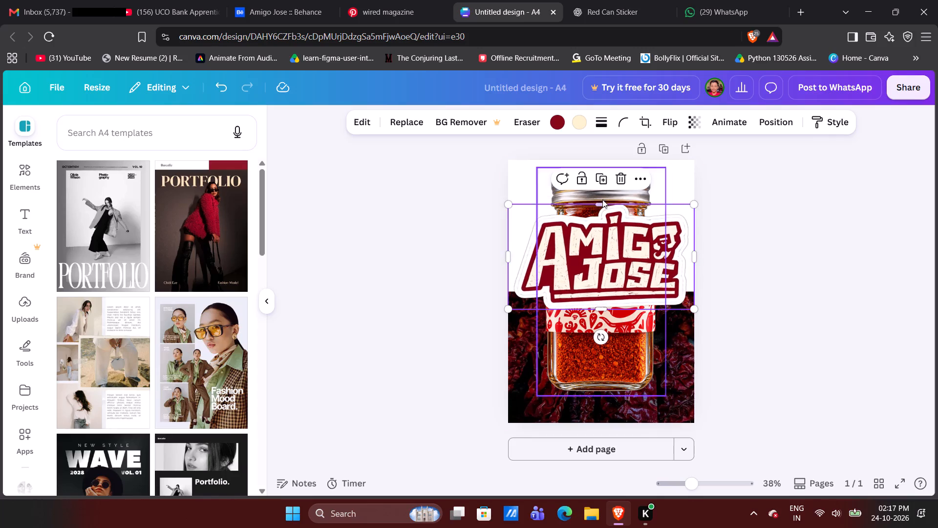
{"action": "left_click_drag", "start_coordinate": [603, 202], "coordinate": [599, 148]}
{"action": "left_click", "coordinate": [816, 272]}
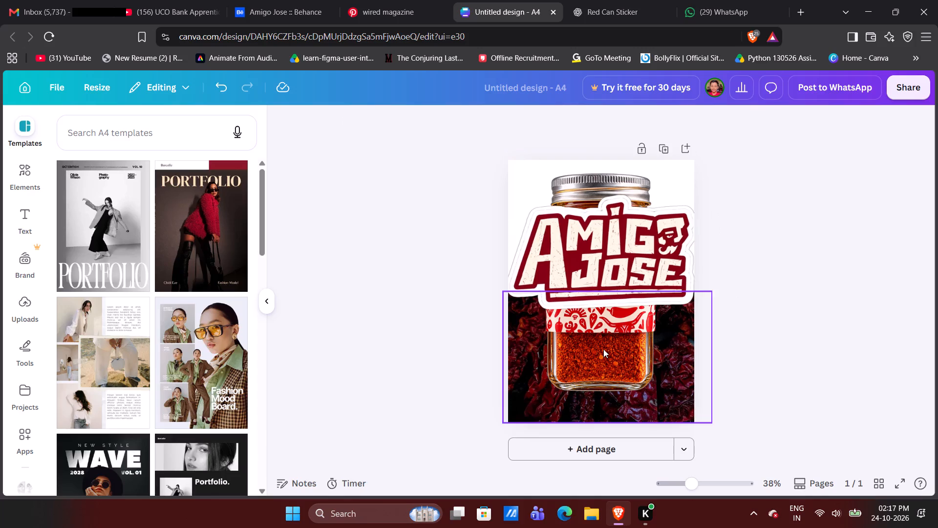
Bring the jar to the front so it overlaps the AMIGO JOSE sticker.
{"action": "left_click", "coordinate": [603, 349]}
{"action": "left_click", "coordinate": [744, 123]}
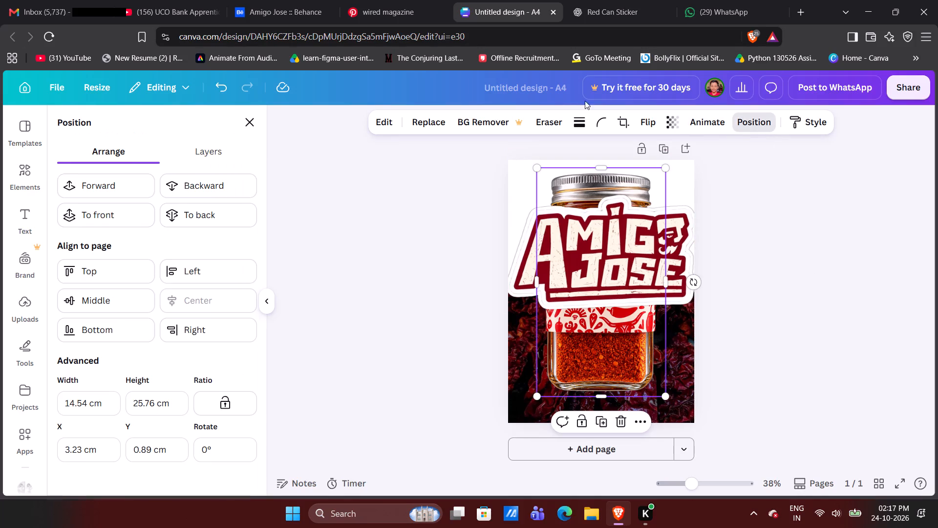
{"action": "left_click", "coordinate": [107, 211]}
{"action": "left_click", "coordinate": [724, 296]}
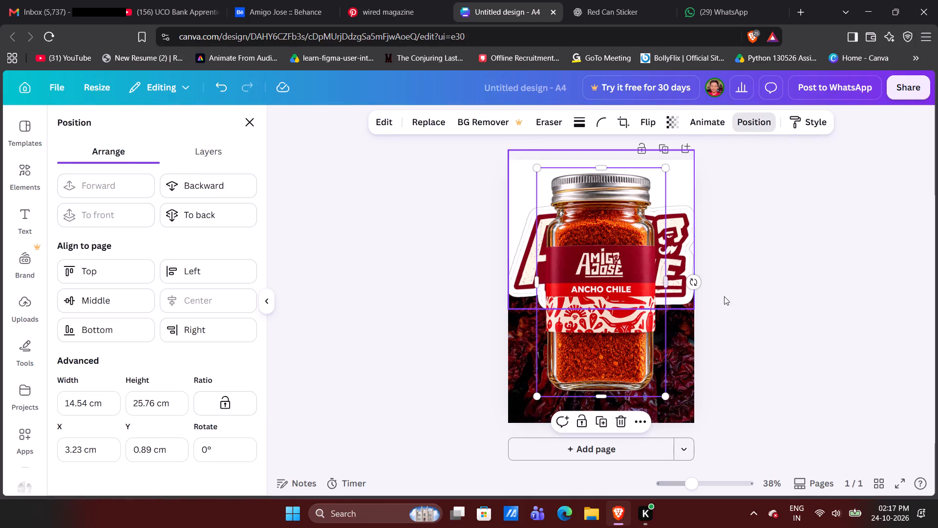
Move the AMIGO JOSE sticker up behind the jar and shrink it to about 15.9 cm wide.
{"action": "left_click_drag", "start_coordinate": [679, 260], "coordinate": [674, 242]}
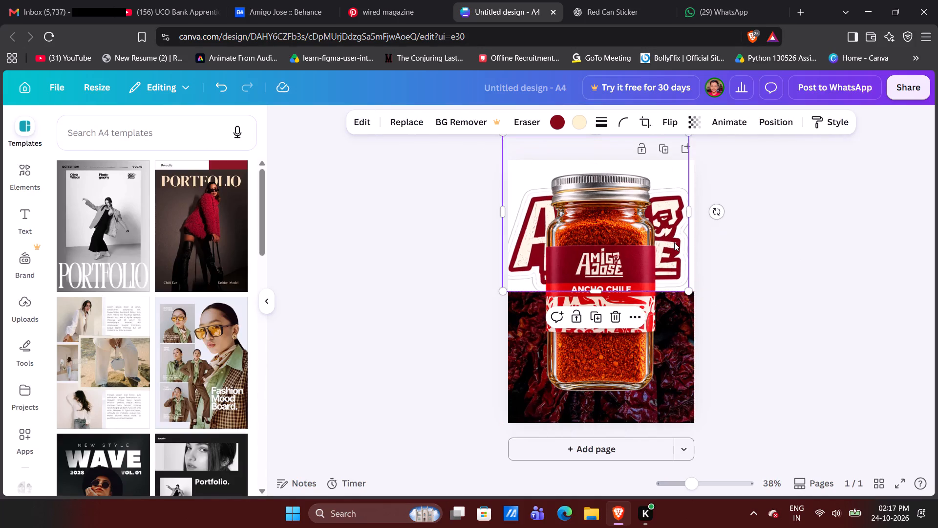
{"action": "left_click", "coordinate": [674, 242]}
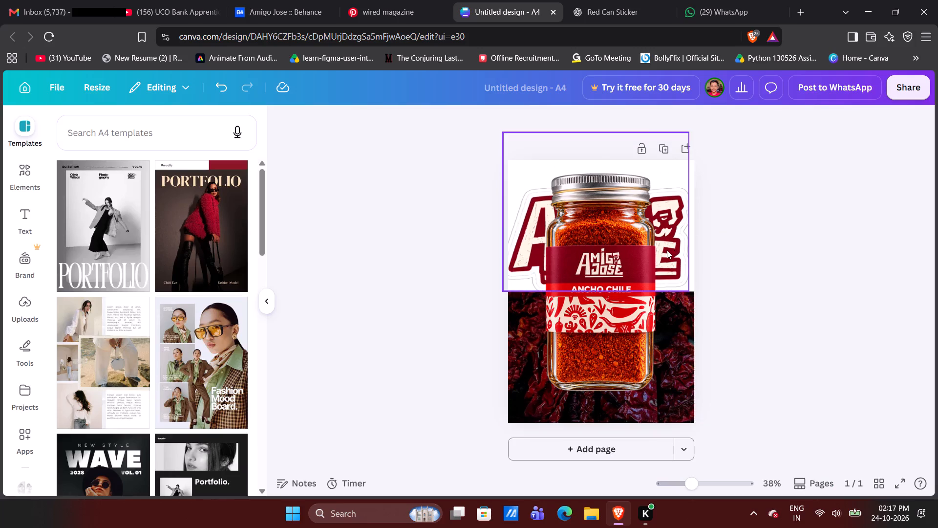
{"action": "left_click", "coordinate": [667, 250]}
{"action": "left_click_drag", "start_coordinate": [690, 288], "coordinate": [651, 241]}
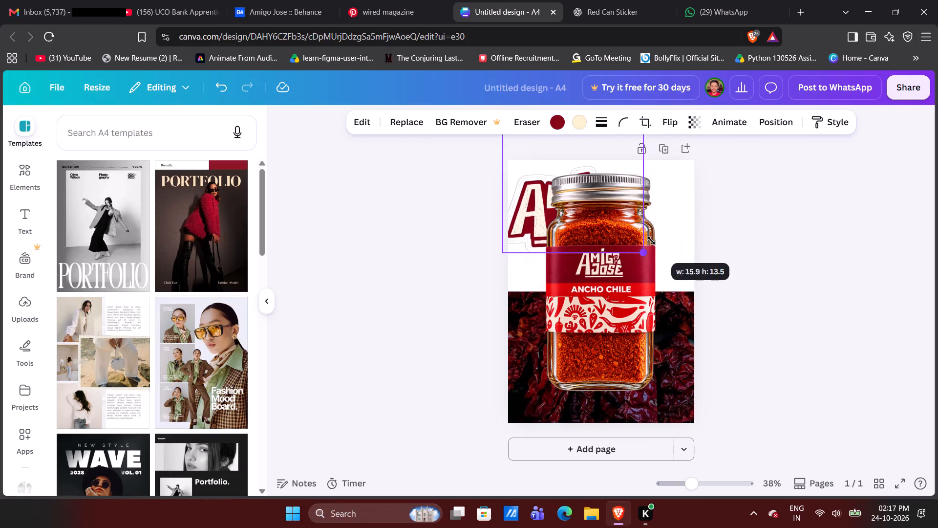
{"action": "left_click_drag", "start_coordinate": [651, 241], "coordinate": [651, 240]}
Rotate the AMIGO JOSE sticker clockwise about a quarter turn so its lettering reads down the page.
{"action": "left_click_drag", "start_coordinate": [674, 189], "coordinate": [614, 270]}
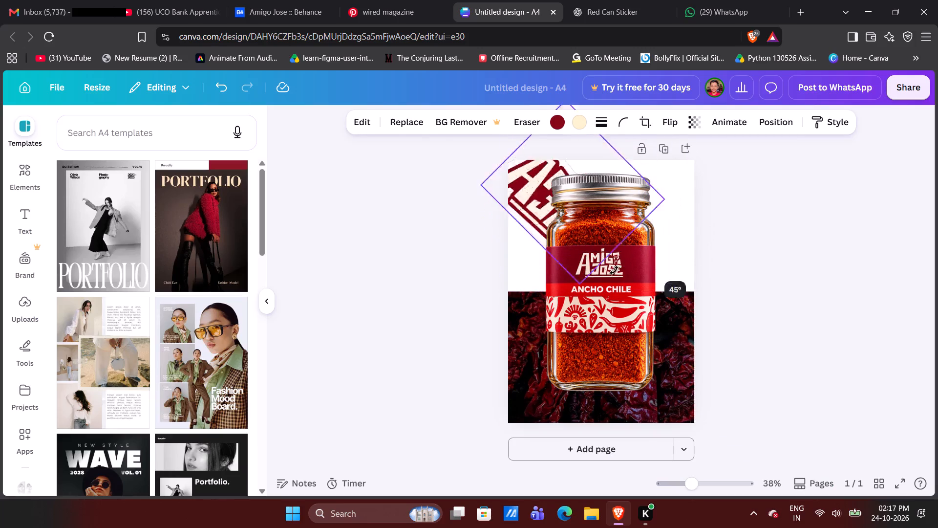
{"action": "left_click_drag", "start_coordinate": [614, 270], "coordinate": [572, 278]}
Shrink the jar to about three quarters of its size and move it to the right half of the page.
{"action": "left_click", "coordinate": [626, 341]}
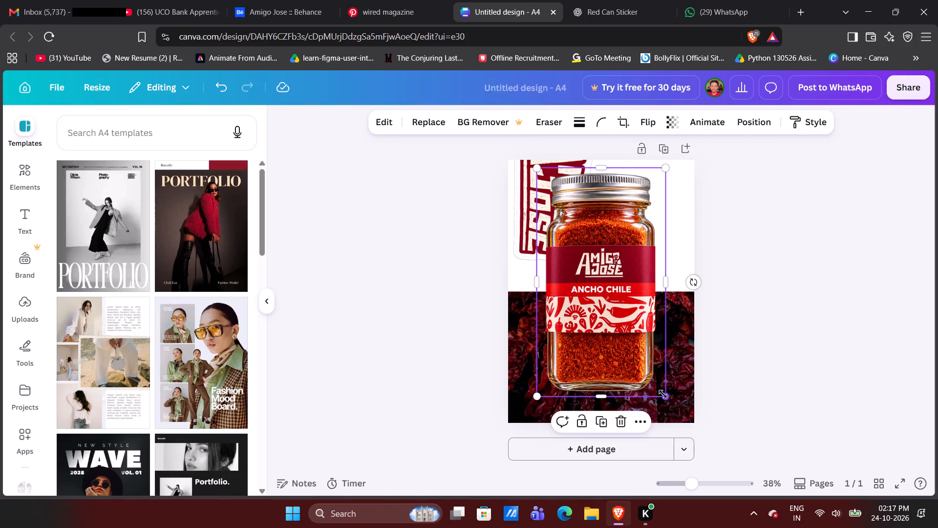
{"action": "left_click_drag", "start_coordinate": [663, 394], "coordinate": [626, 338]}
{"action": "left_click_drag", "start_coordinate": [588, 270], "coordinate": [628, 291]}
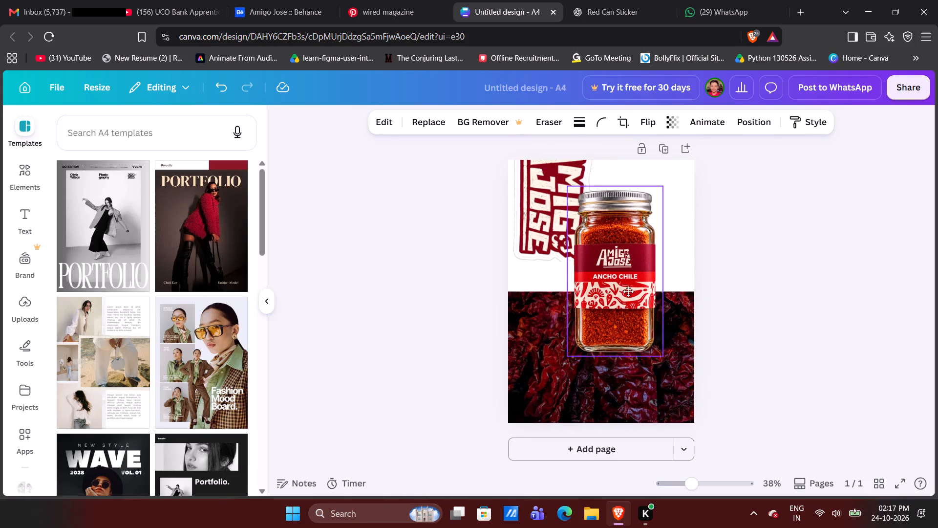
{"action": "left_click_drag", "start_coordinate": [628, 291], "coordinate": [638, 290]}
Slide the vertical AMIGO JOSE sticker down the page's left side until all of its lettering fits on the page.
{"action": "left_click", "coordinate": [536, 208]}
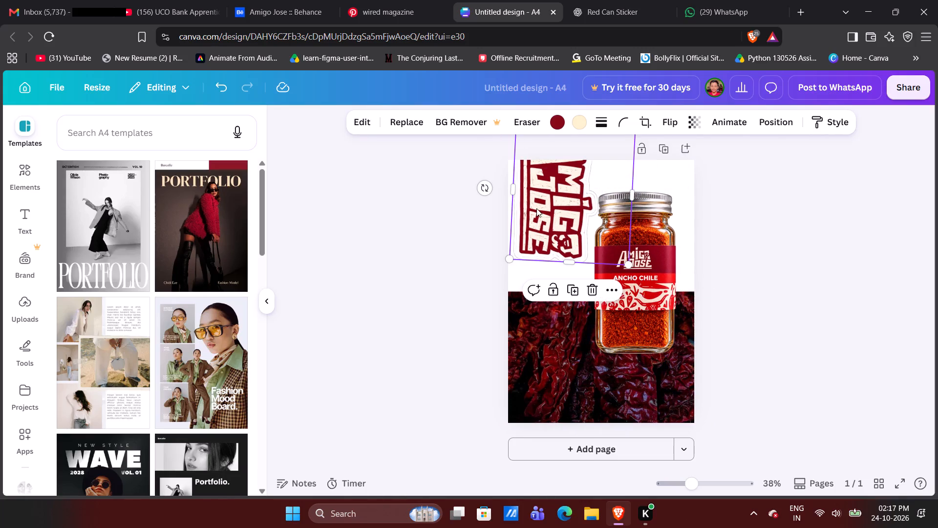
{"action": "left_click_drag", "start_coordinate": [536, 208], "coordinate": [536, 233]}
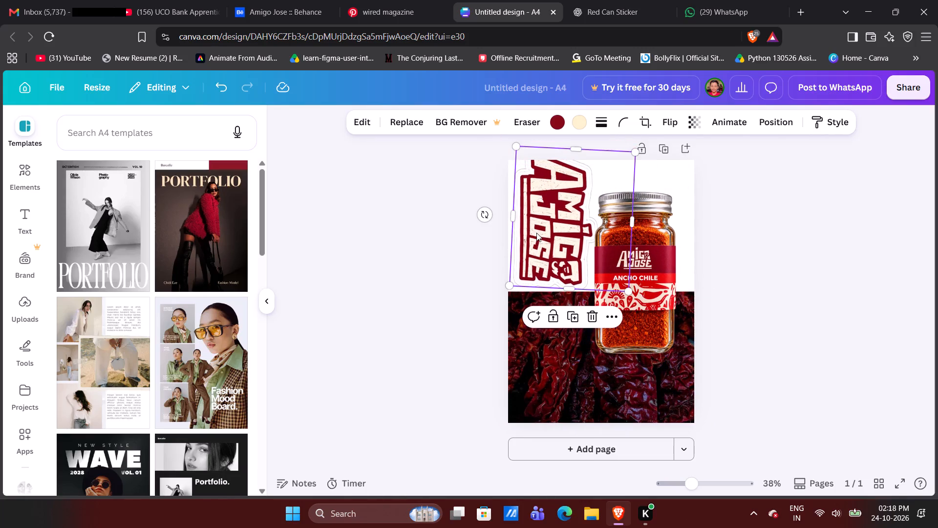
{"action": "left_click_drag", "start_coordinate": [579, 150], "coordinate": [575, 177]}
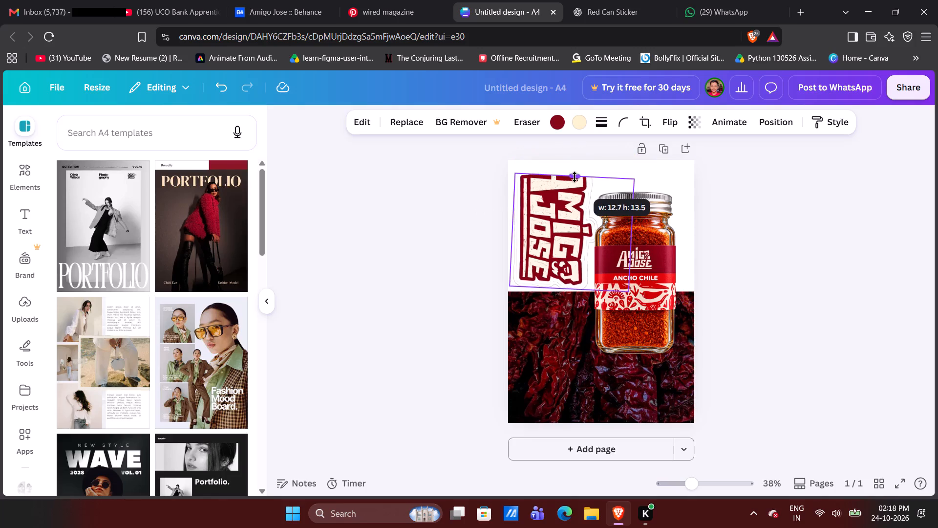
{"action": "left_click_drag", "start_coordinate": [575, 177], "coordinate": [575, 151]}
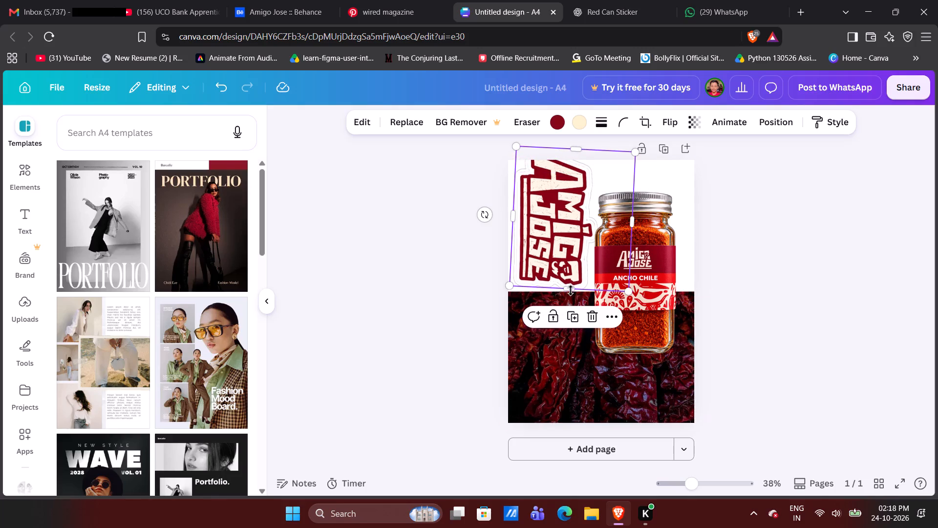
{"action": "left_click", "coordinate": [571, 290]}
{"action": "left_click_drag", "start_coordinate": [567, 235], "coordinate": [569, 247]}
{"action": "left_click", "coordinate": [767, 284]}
Shrink the jar a little more and place it near the page's right edge, straddling the white area and the chilli photo.
{"action": "left_click_drag", "start_coordinate": [653, 287], "coordinate": [657, 298]}
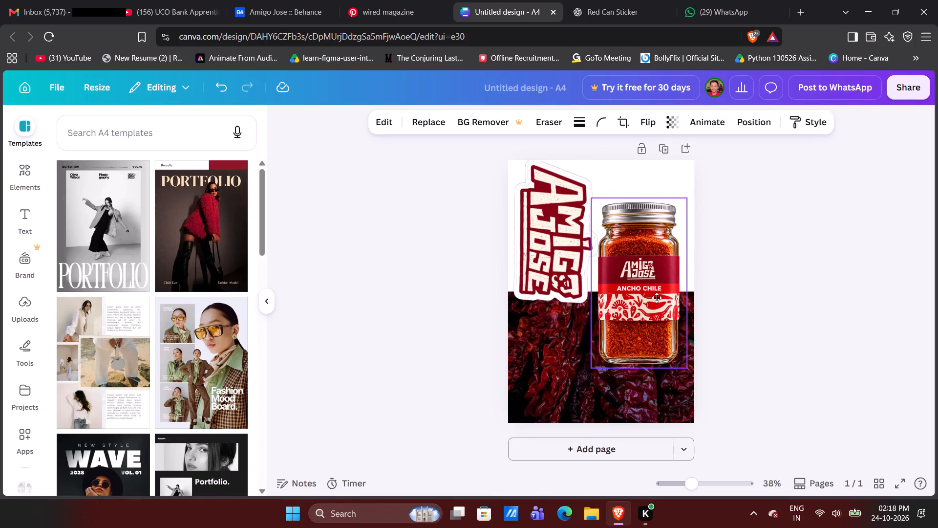
{"action": "left_click_drag", "start_coordinate": [657, 298], "coordinate": [657, 301]}
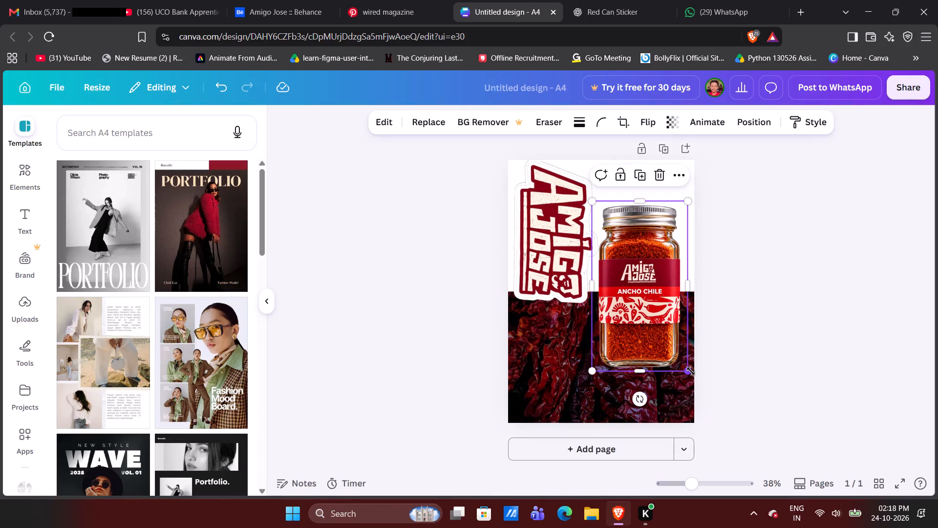
{"action": "left_click_drag", "start_coordinate": [691, 371], "coordinate": [676, 342]}
{"action": "left_click_drag", "start_coordinate": [645, 282], "coordinate": [653, 292]}
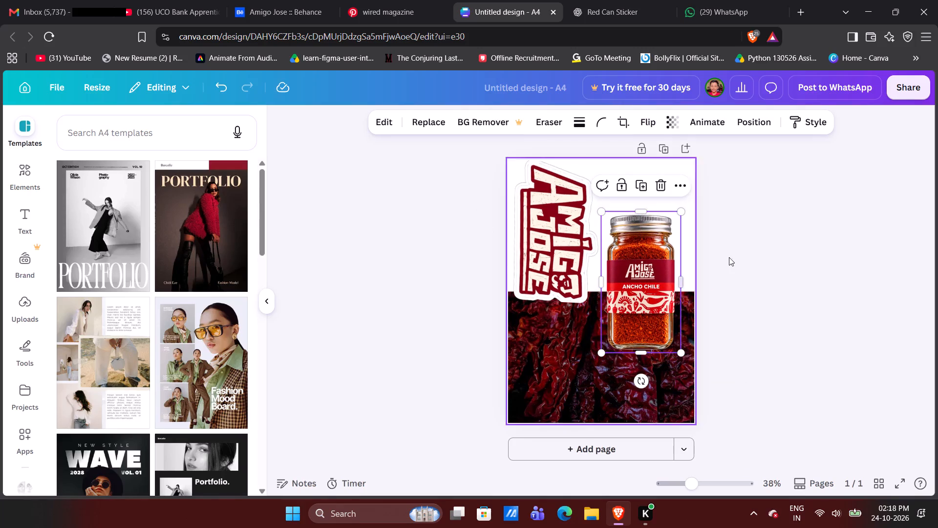
{"action": "left_click", "coordinate": [741, 253]}
Nudge the vertical AMIGO JOSE sticker slightly down and right, and rotate it back until its lettering reads horizontally.
{"action": "left_click", "coordinate": [532, 218]}
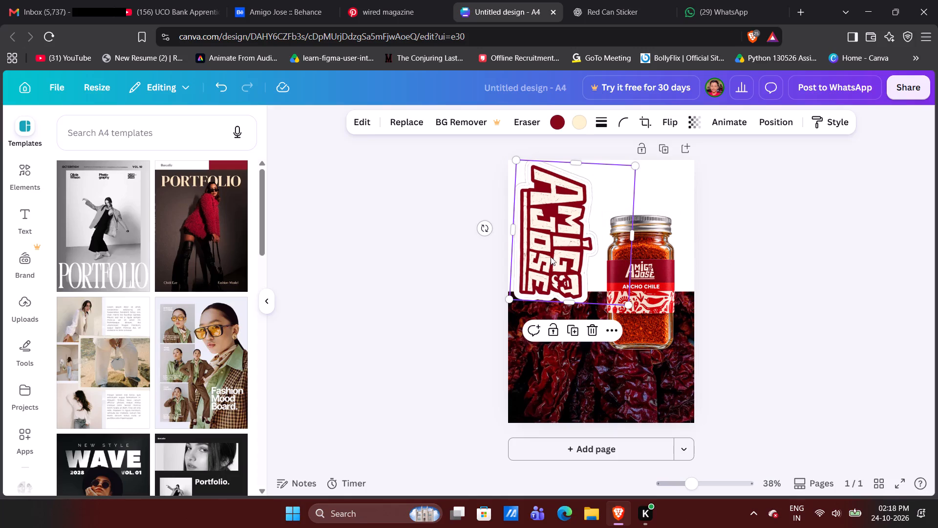
{"action": "left_click_drag", "start_coordinate": [570, 240], "coordinate": [574, 250]}
{"action": "left_click", "coordinate": [756, 250]}
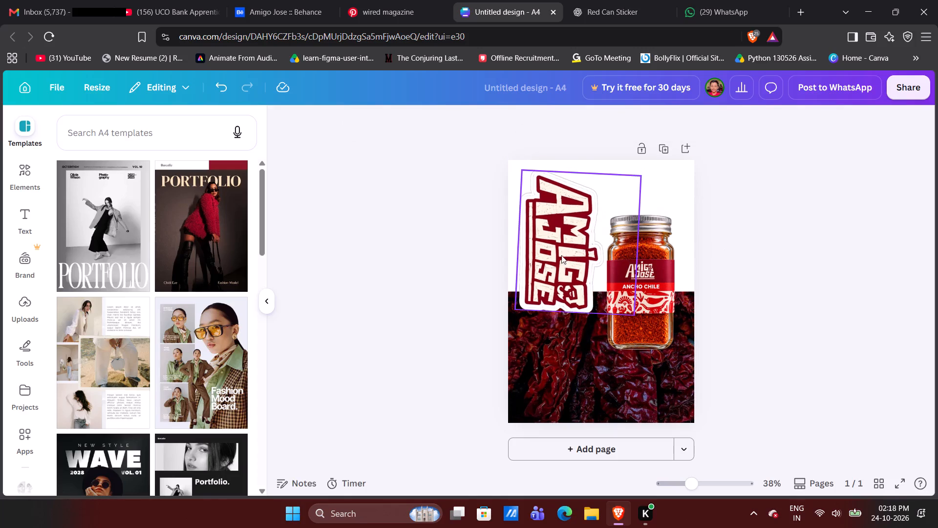
{"action": "left_click", "coordinate": [539, 266]}
{"action": "left_click_drag", "start_coordinate": [489, 237], "coordinate": [569, 281]}
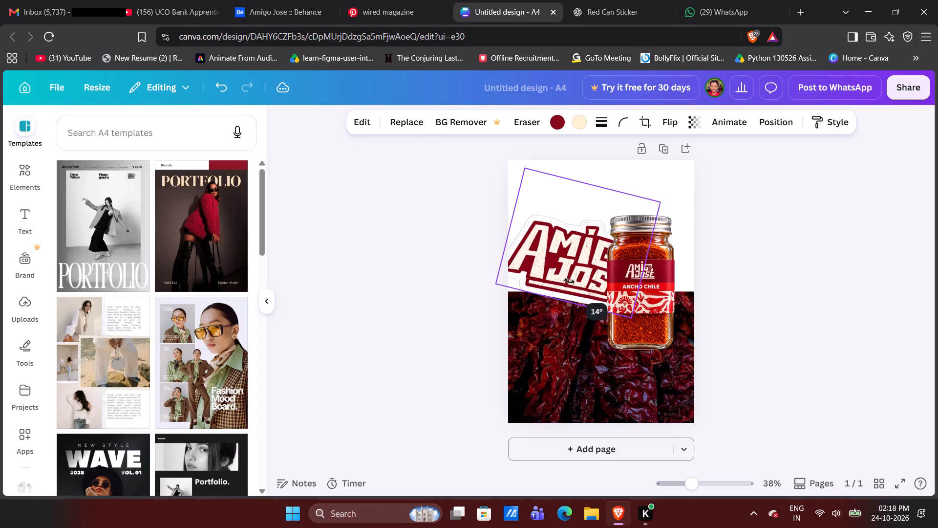
{"action": "left_click_drag", "start_coordinate": [569, 281], "coordinate": [577, 277]}
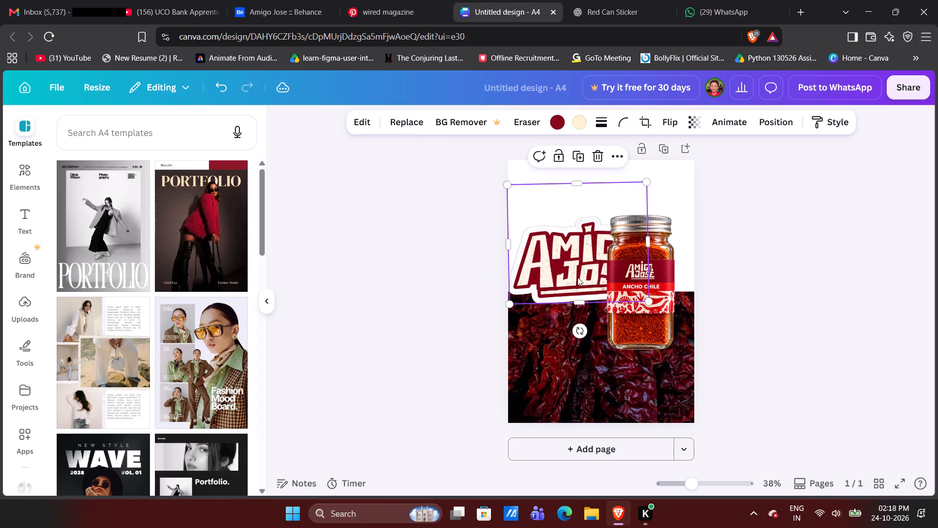
{"action": "left_click", "coordinate": [579, 327]}
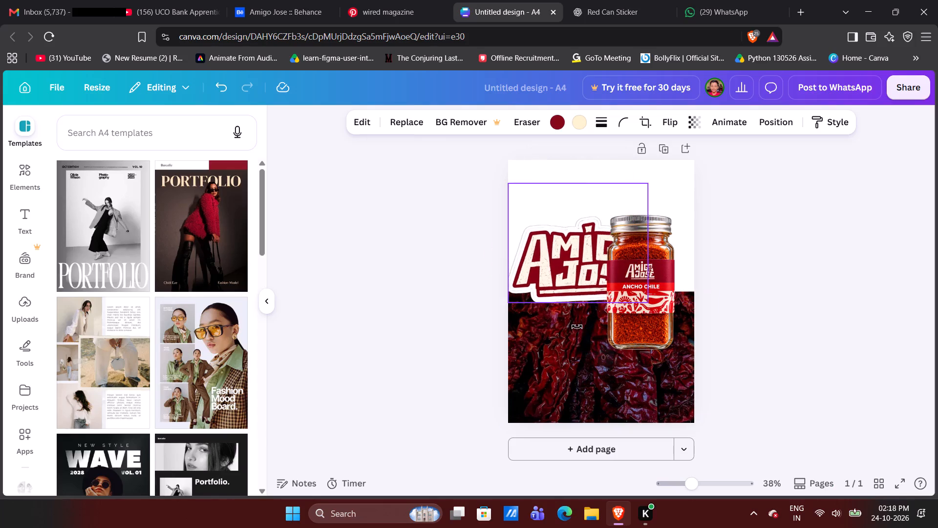
Move the AMIGO JOSE sticker to the page's upper-left corner and shrink it slightly, leaving its corner tucked behind the jar lid.
{"action": "left_click_drag", "start_coordinate": [577, 260], "coordinate": [569, 213]}
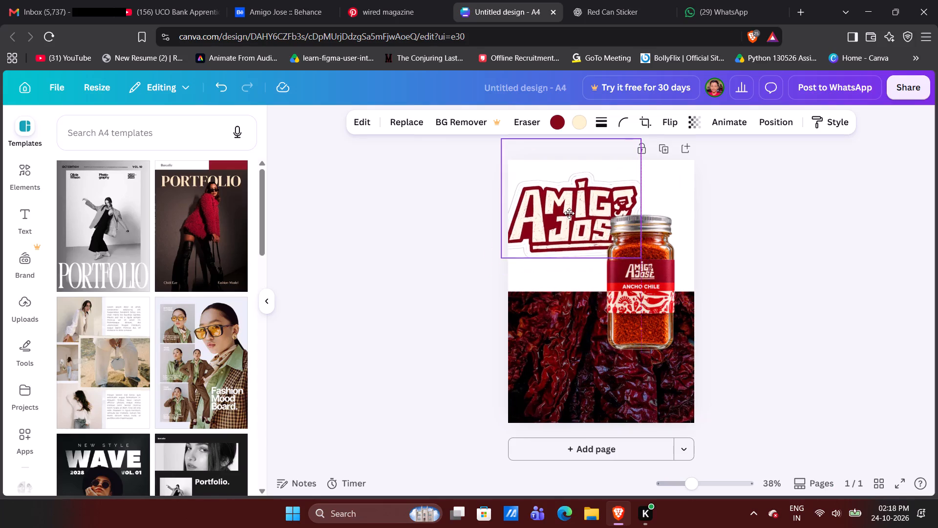
{"action": "left_click_drag", "start_coordinate": [569, 213], "coordinate": [569, 198]}
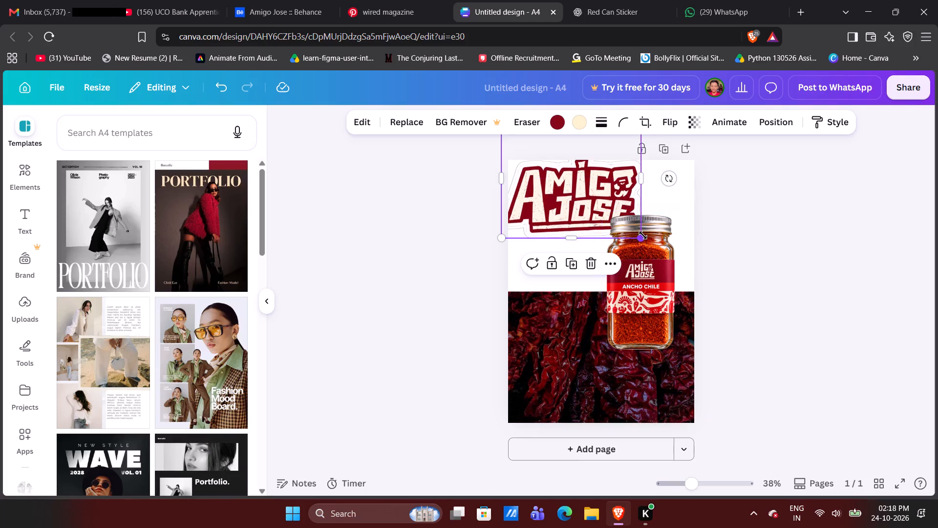
{"action": "left_click_drag", "start_coordinate": [643, 235], "coordinate": [626, 220]}
{"action": "left_click_drag", "start_coordinate": [581, 177], "coordinate": [587, 186]}
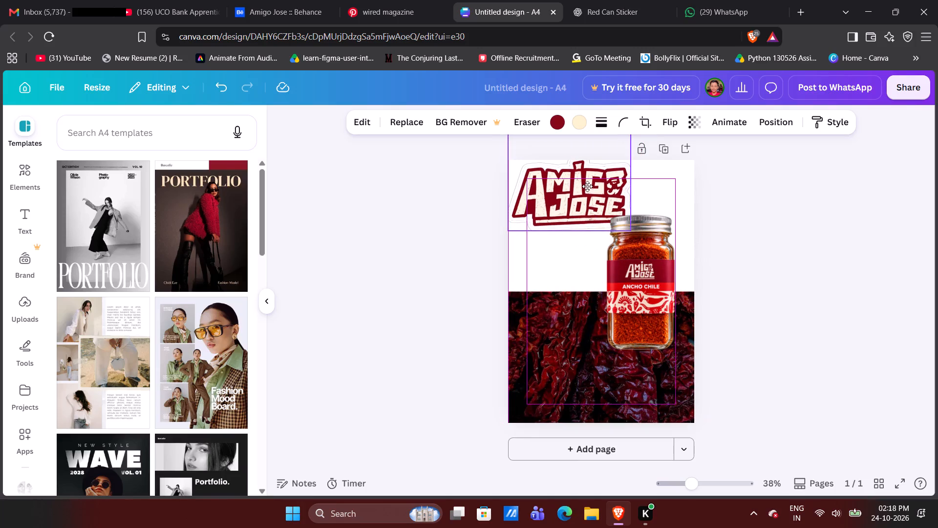
{"action": "left_click_drag", "start_coordinate": [587, 186], "coordinate": [589, 189]}
{"action": "left_click", "coordinate": [750, 249]}
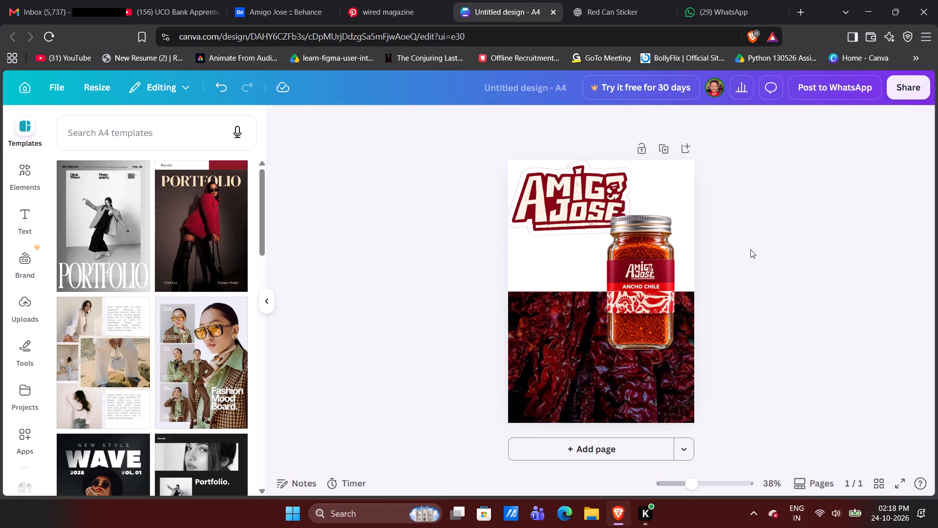
Enlarge the AMIGO JOSE sticker to span the full page width and move it slightly down within the white area.
{"action": "left_click", "coordinate": [575, 189]}
{"action": "left_click_drag", "start_coordinate": [572, 239], "coordinate": [571, 249]}
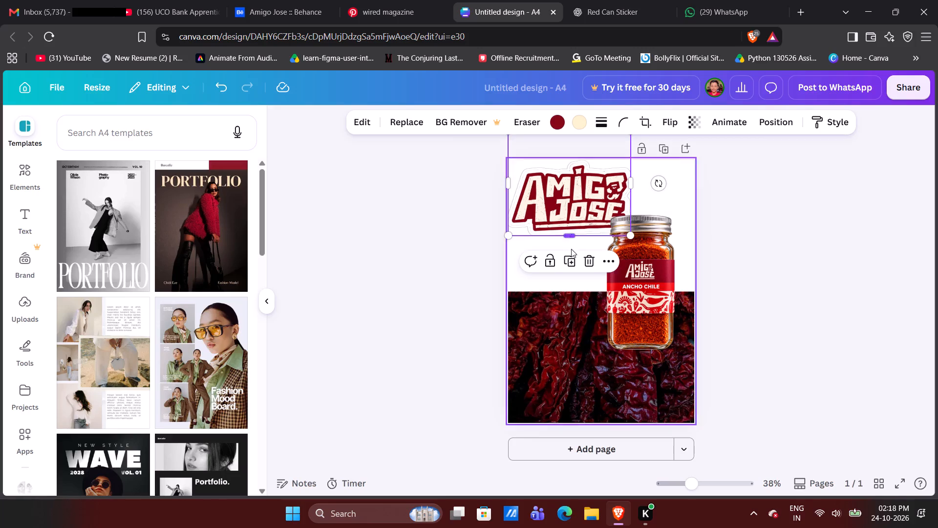
{"action": "left_click_drag", "start_coordinate": [571, 249], "coordinate": [578, 284]}
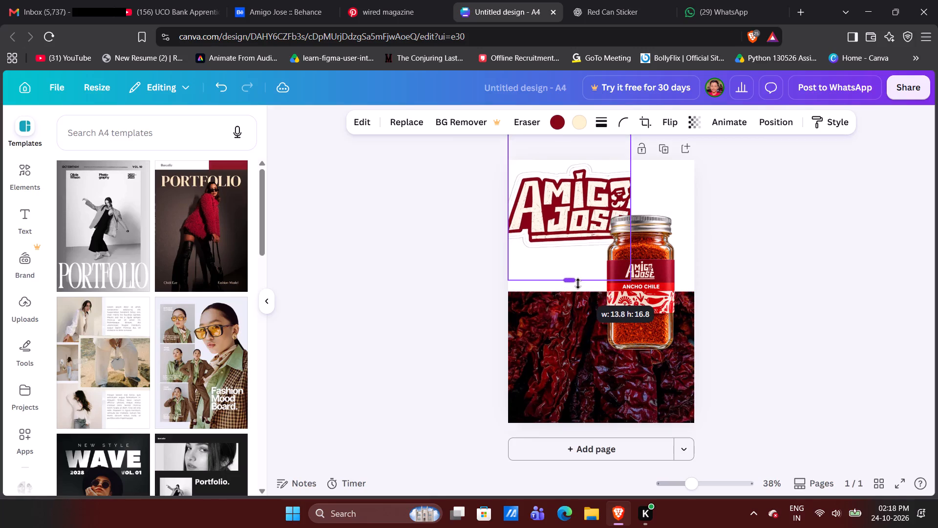
{"action": "left_click_drag", "start_coordinate": [578, 284], "coordinate": [580, 269]}
{"action": "left_click_drag", "start_coordinate": [634, 194], "coordinate": [672, 193]}
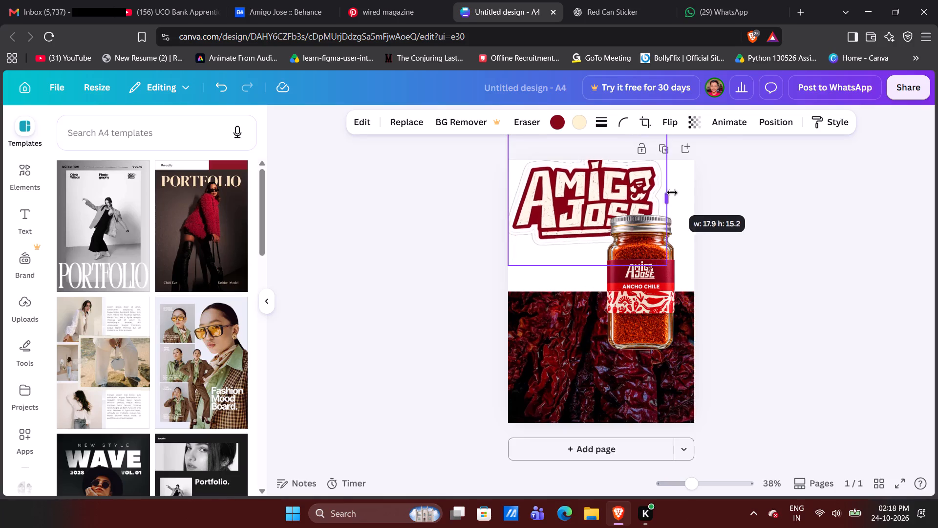
{"action": "left_click_drag", "start_coordinate": [672, 193], "coordinate": [699, 185]}
{"action": "left_click", "coordinate": [769, 178]}
{"action": "left_click_drag", "start_coordinate": [570, 199], "coordinate": [571, 205]}
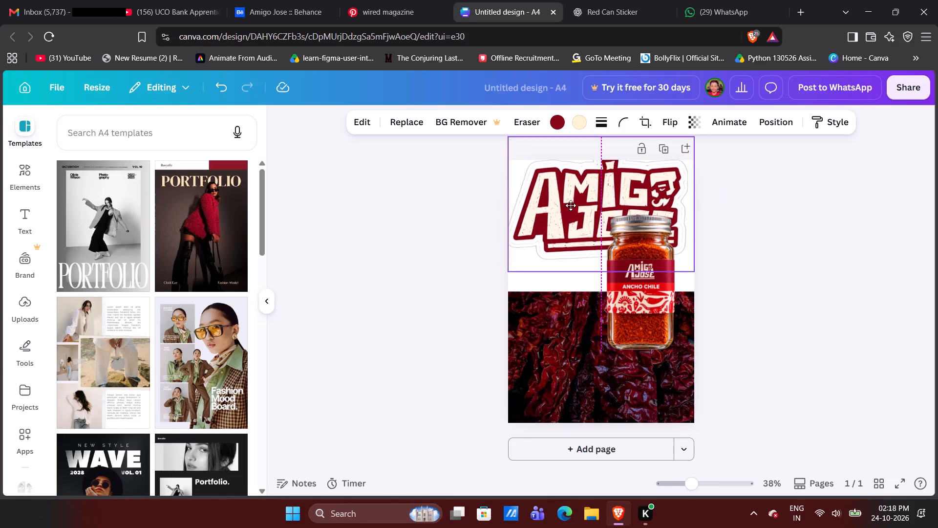
{"action": "left_click_drag", "start_coordinate": [571, 205], "coordinate": [569, 221]}
{"action": "left_click", "coordinate": [787, 203]}
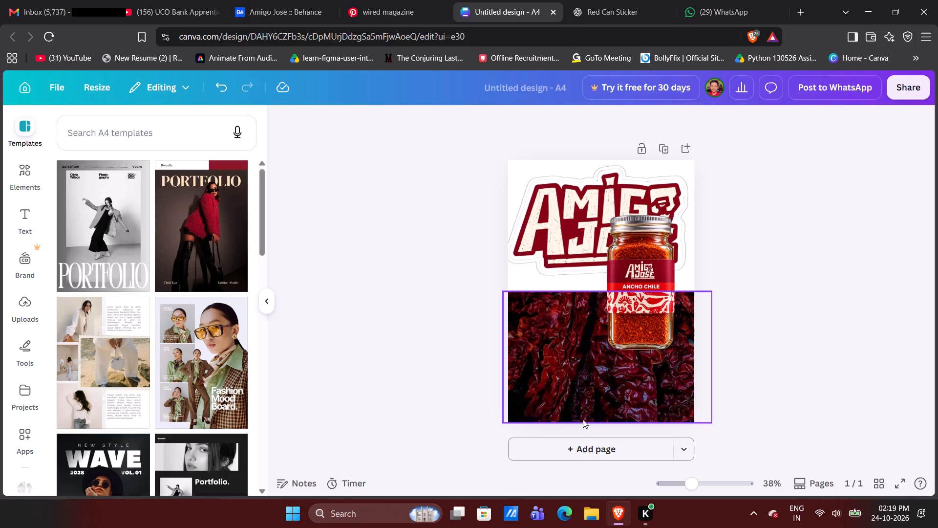
Move the Ancho Chile jar down to the page's horizontal centre, with its lid just below the JOSE lettering and its body over the chilli photo.
{"action": "left_click", "coordinate": [646, 294]}
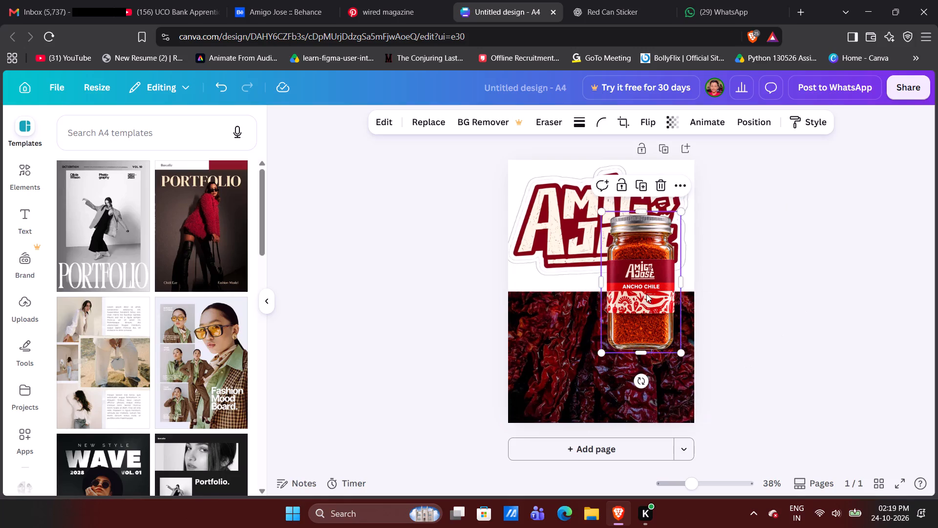
{"action": "left_click_drag", "start_coordinate": [646, 294], "coordinate": [610, 340]}
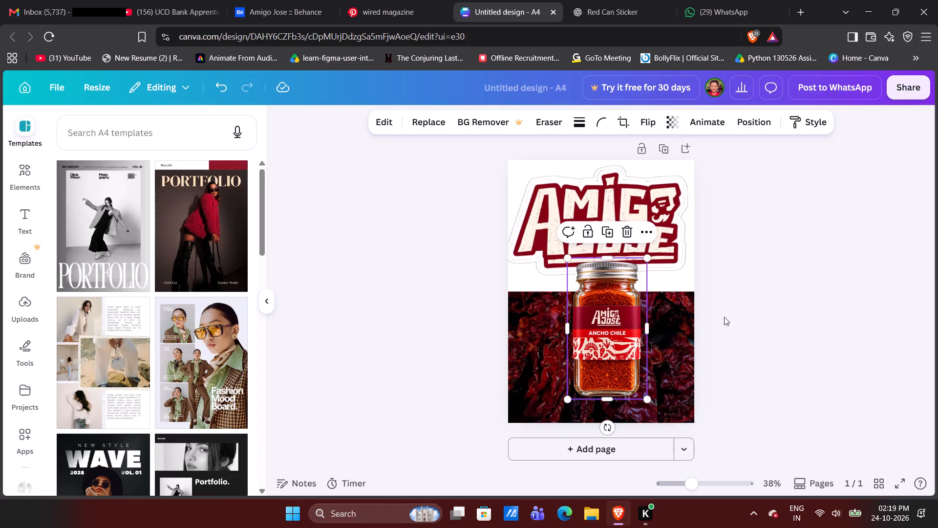
{"action": "left_click", "coordinate": [785, 294]}
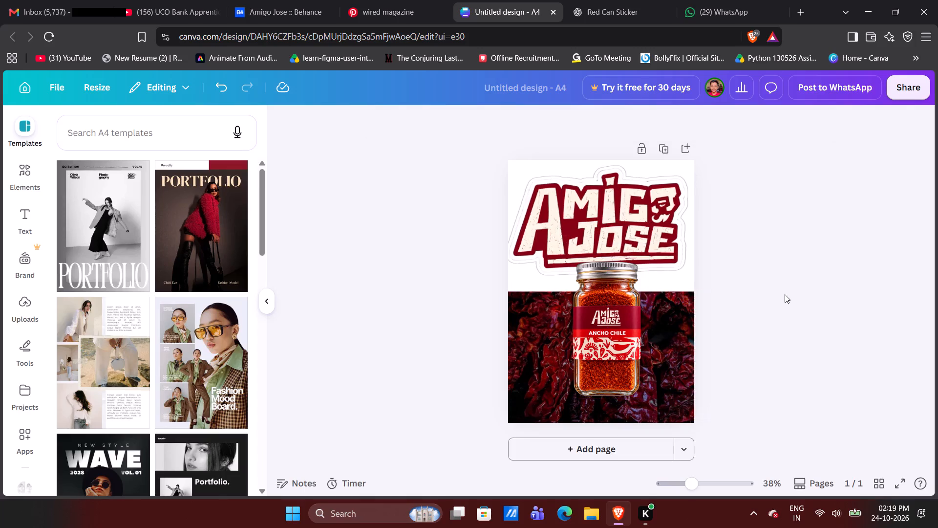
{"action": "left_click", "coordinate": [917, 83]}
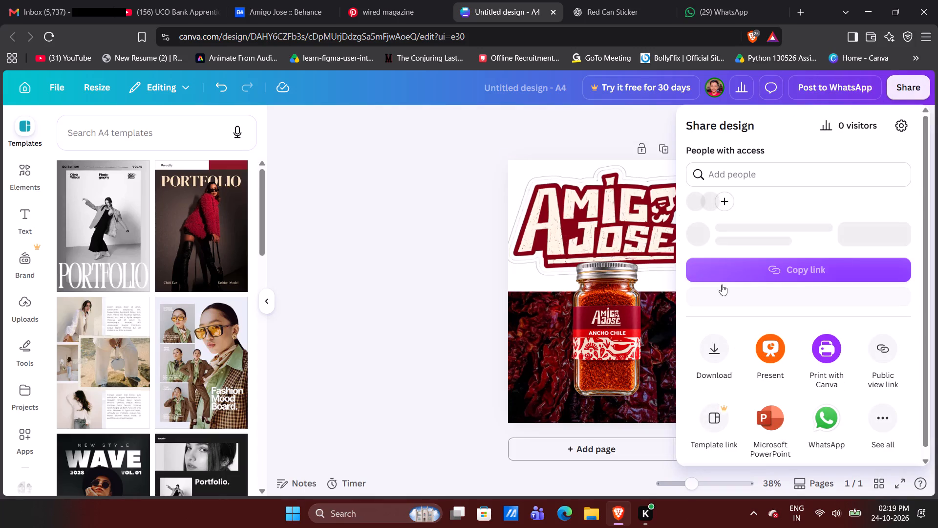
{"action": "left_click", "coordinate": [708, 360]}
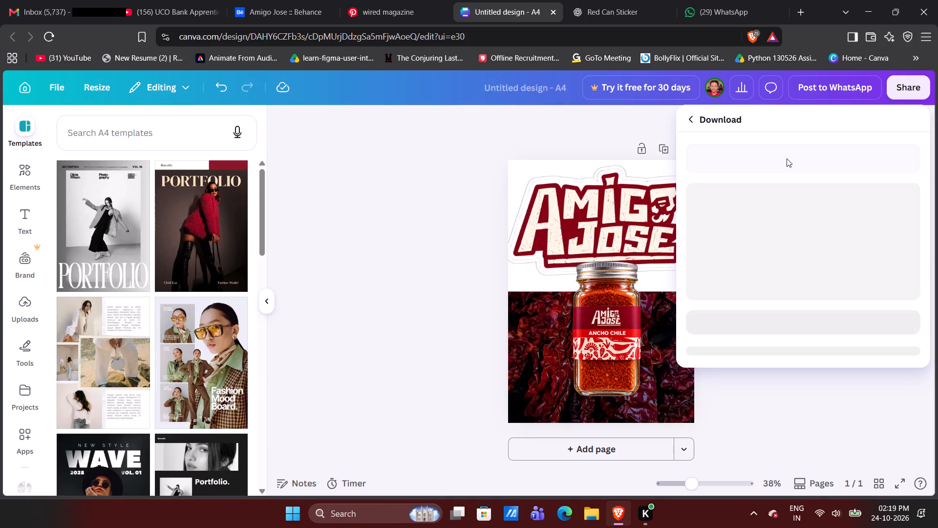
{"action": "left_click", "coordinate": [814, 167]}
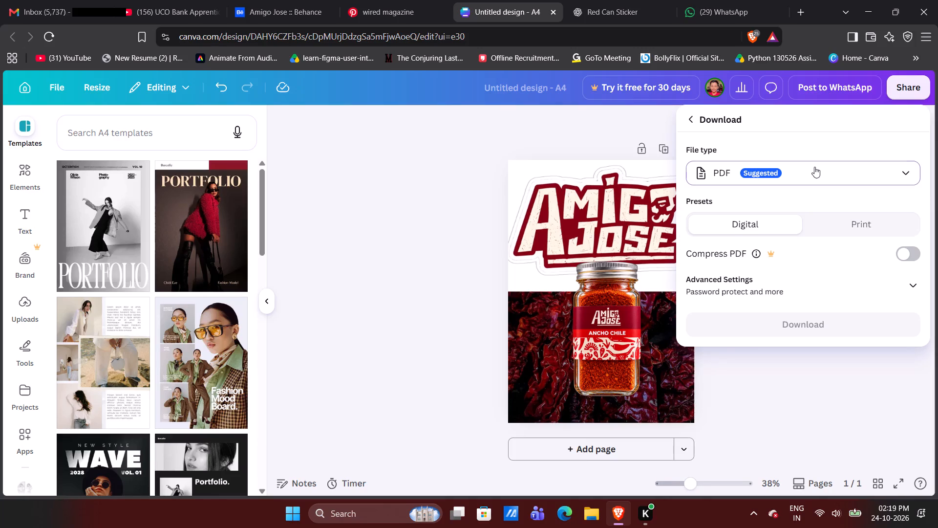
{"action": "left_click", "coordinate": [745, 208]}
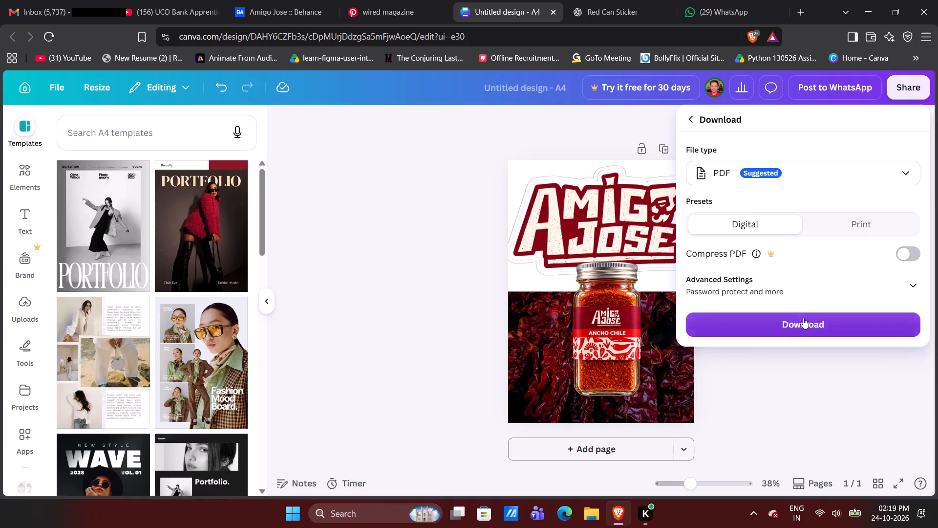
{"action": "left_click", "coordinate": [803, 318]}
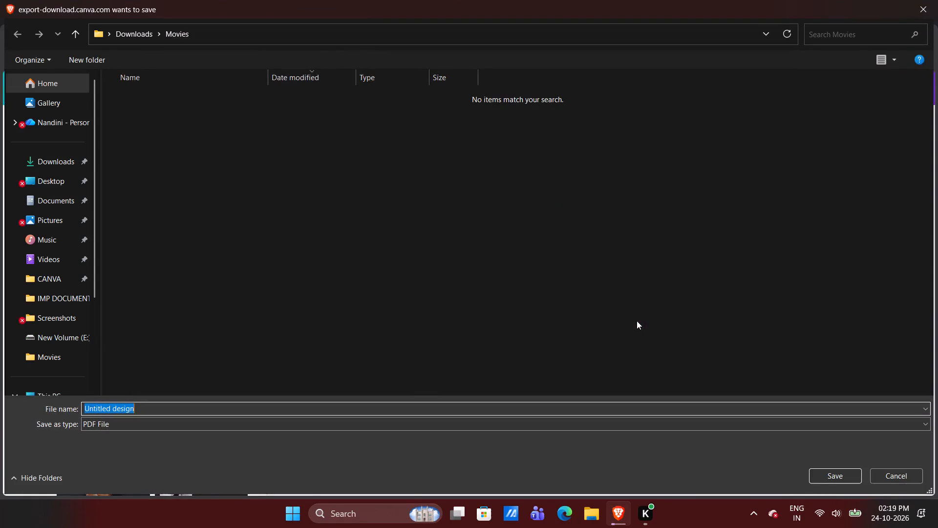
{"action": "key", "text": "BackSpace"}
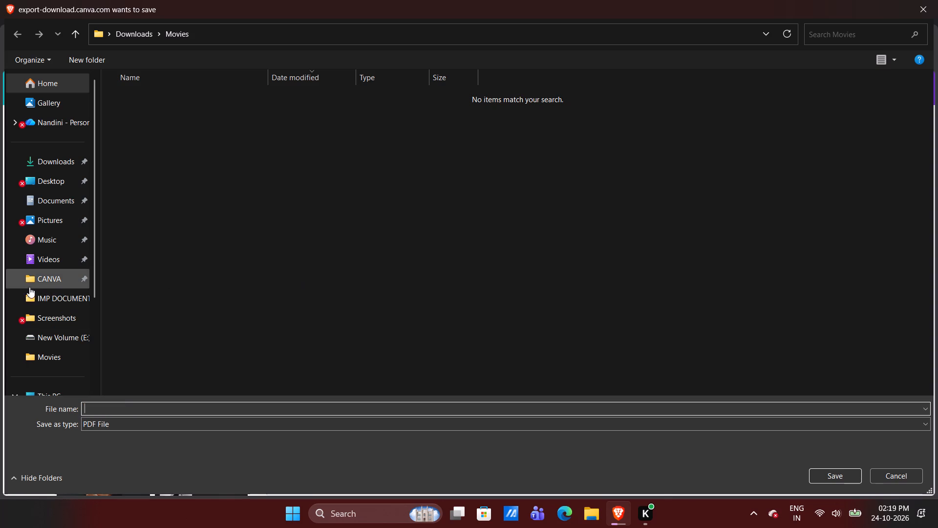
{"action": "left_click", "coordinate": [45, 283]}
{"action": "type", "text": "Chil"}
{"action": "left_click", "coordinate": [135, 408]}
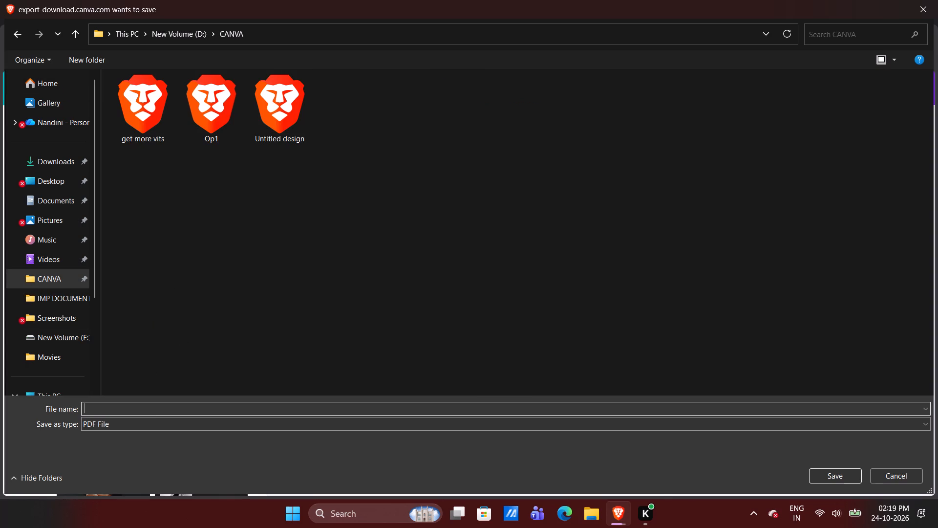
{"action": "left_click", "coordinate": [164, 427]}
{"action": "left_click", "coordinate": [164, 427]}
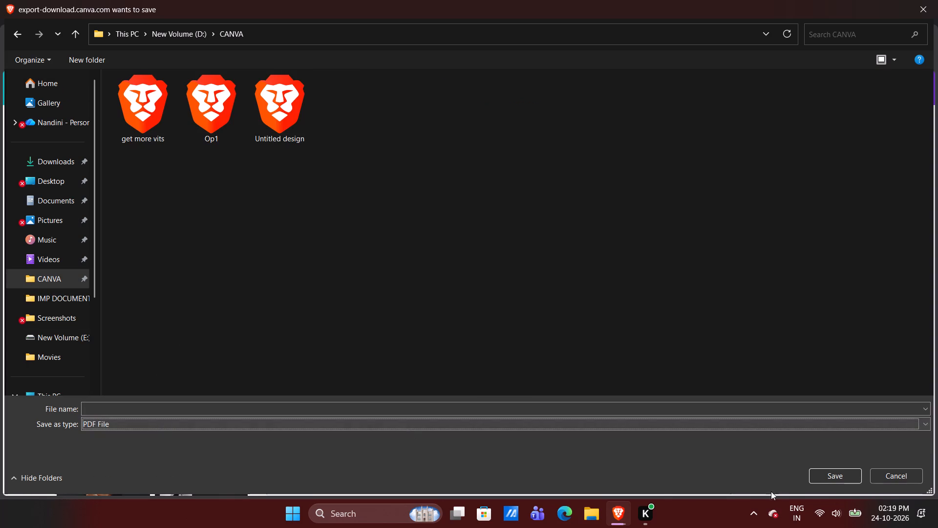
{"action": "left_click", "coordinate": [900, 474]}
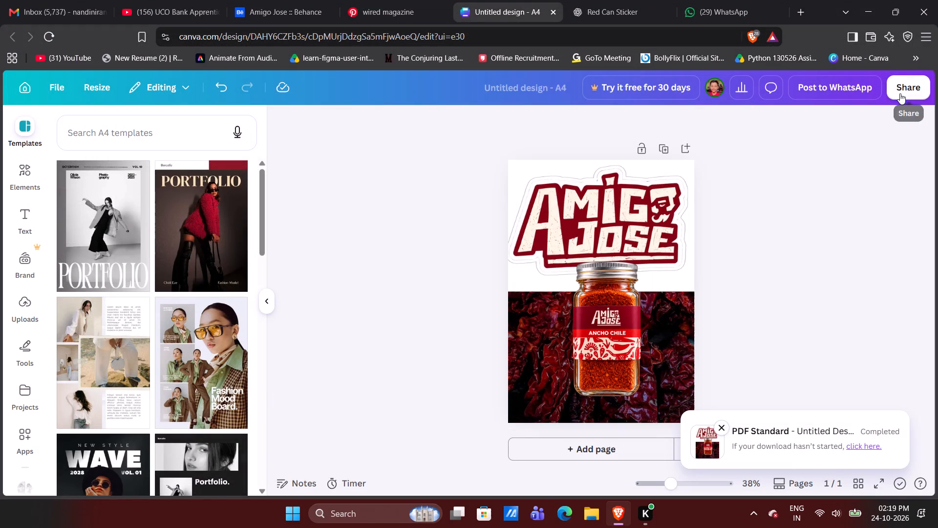
{"action": "left_click", "coordinate": [900, 93]}
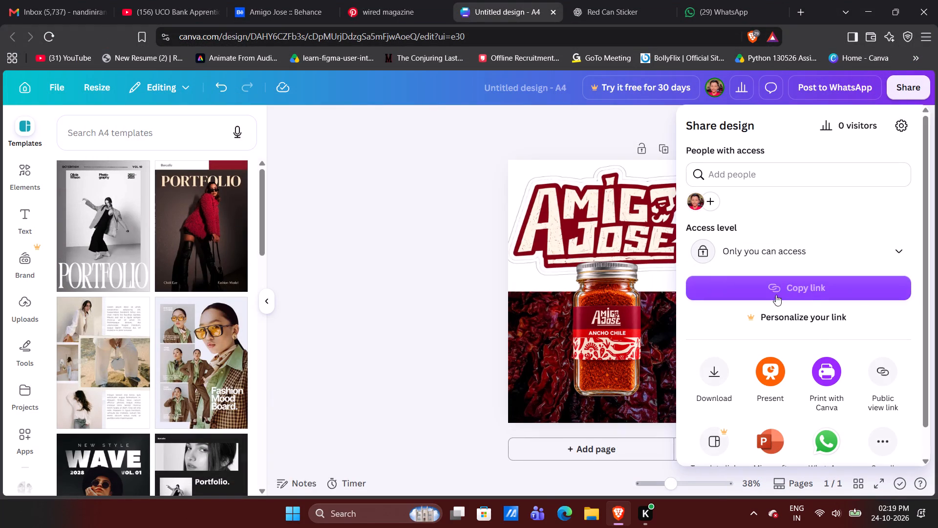
{"action": "left_click", "coordinate": [719, 379]}
{"action": "left_click", "coordinate": [719, 172]}
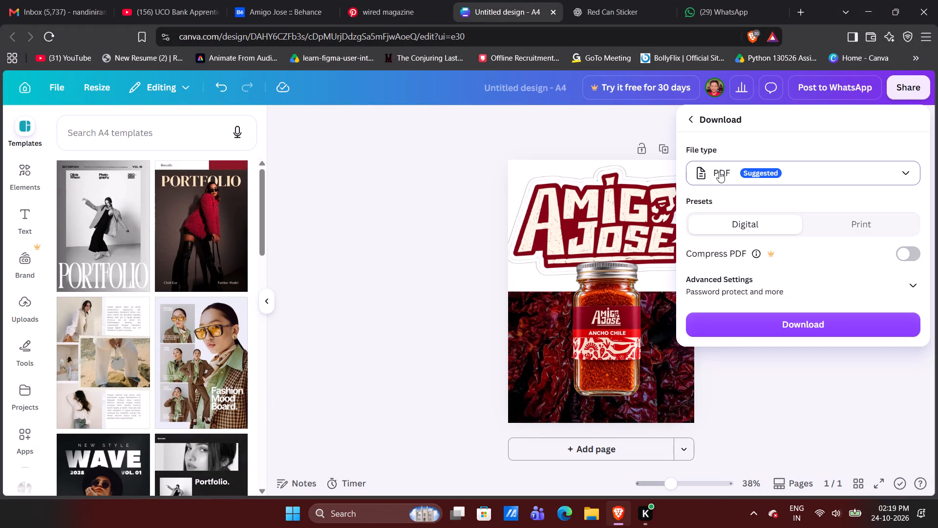
{"action": "left_click", "coordinate": [731, 203]}
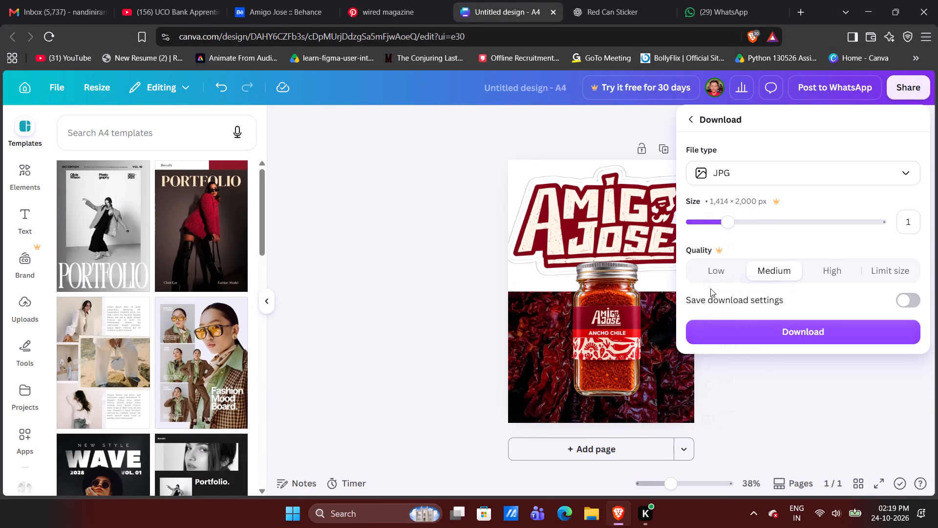
{"action": "left_click", "coordinate": [784, 331]}
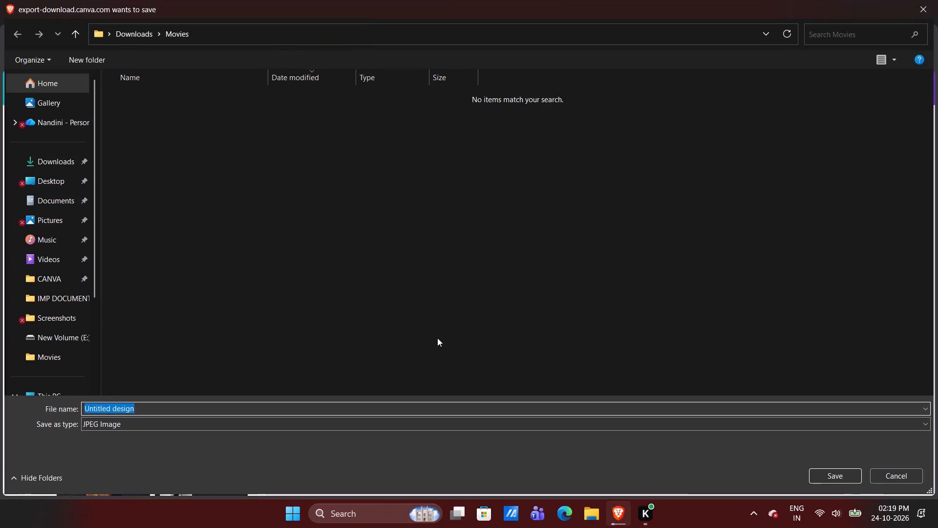
{"action": "key", "text": "BackSpace"}
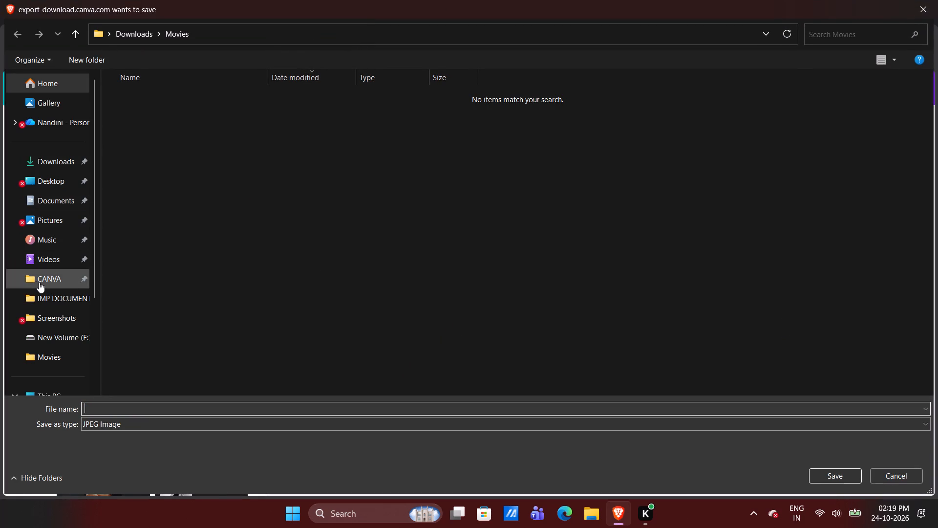
{"action": "left_click", "coordinate": [40, 283]}
{"action": "left_click", "coordinate": [164, 411]}
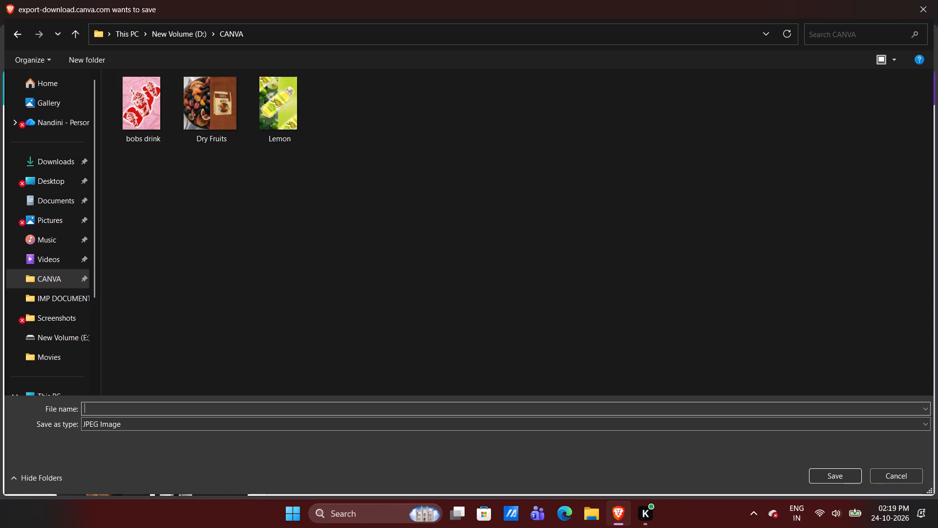